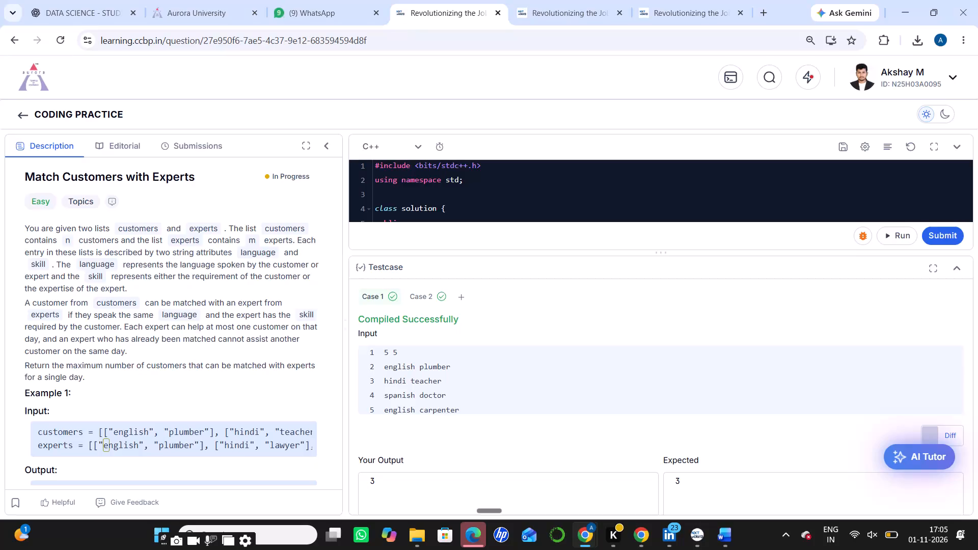
Submit the C++ solution for Match Customers with Experts and return to the course's coding practice list.
left_click(941, 237)
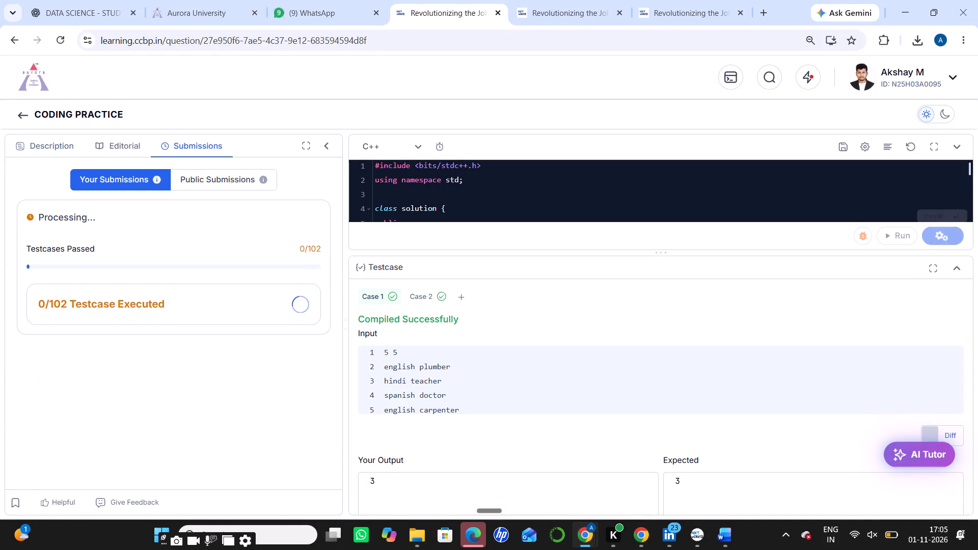
left_click(20, 114)
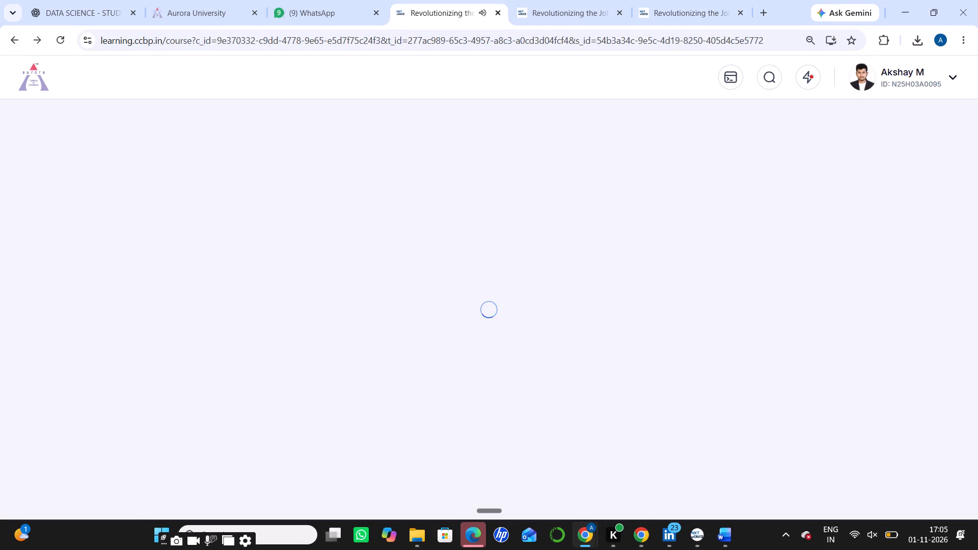
Open the first Coding Practice set in Module II: Linked Lists, the one following the Introduction to Linked List items.
scroll(62, 334, "down", 2)
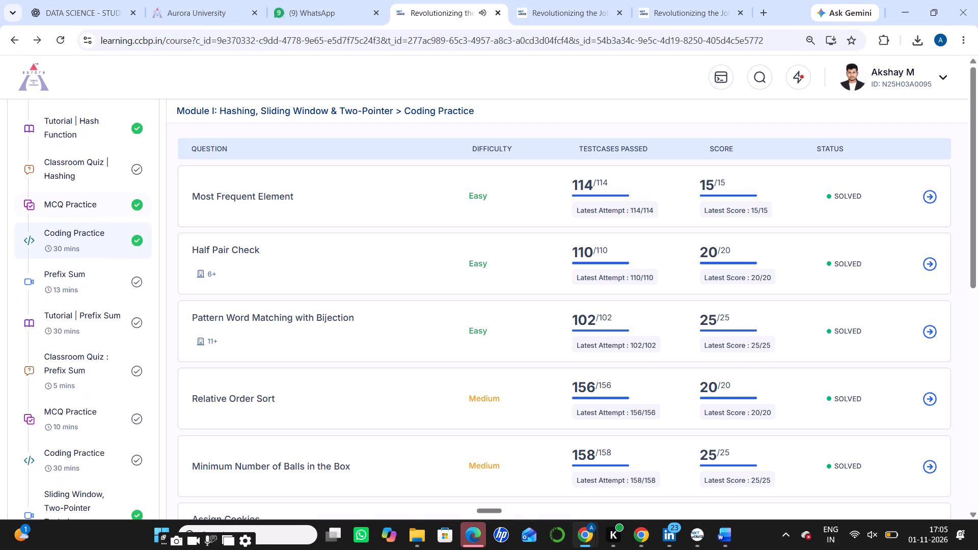
scroll(62, 334, "down", 8)
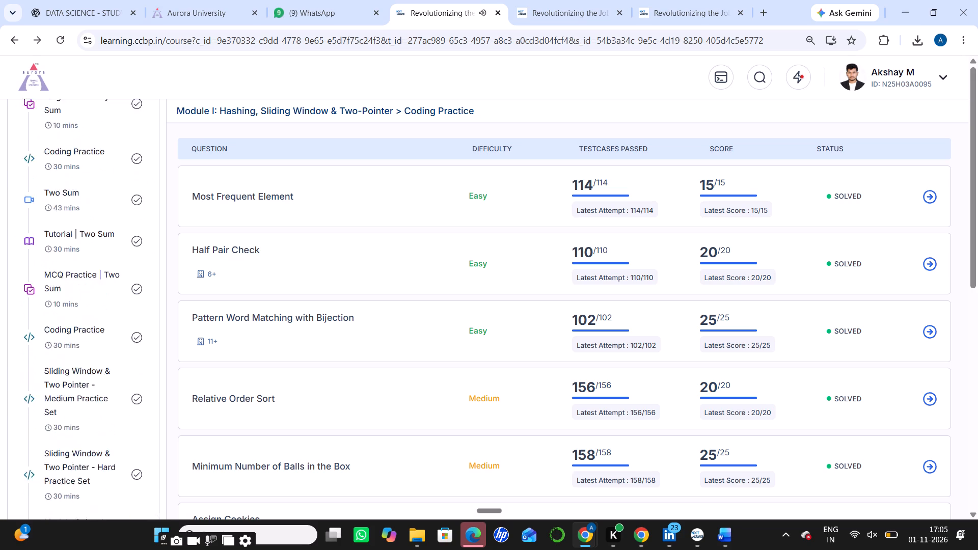
scroll(62, 334, "down", 5)
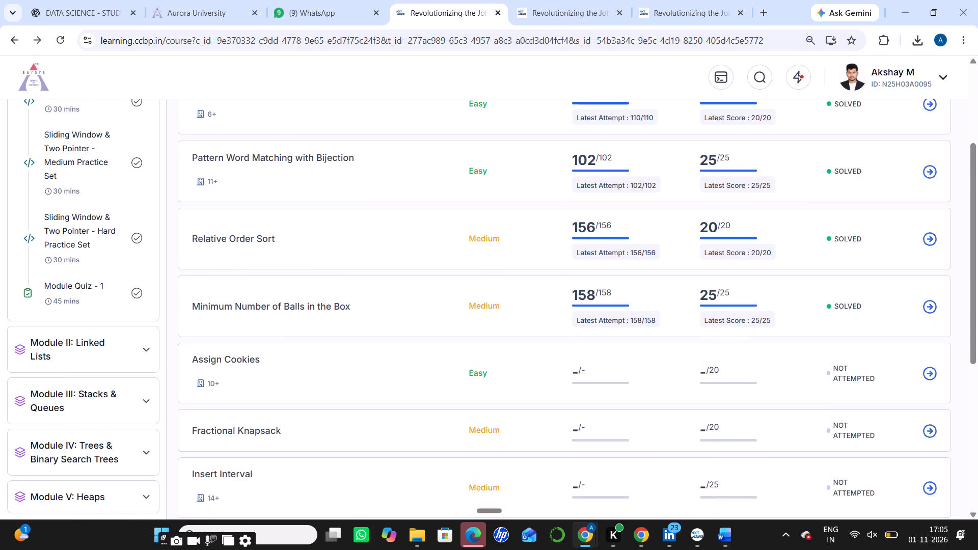
left_click(100, 342)
scroll(112, 201, "up", 2)
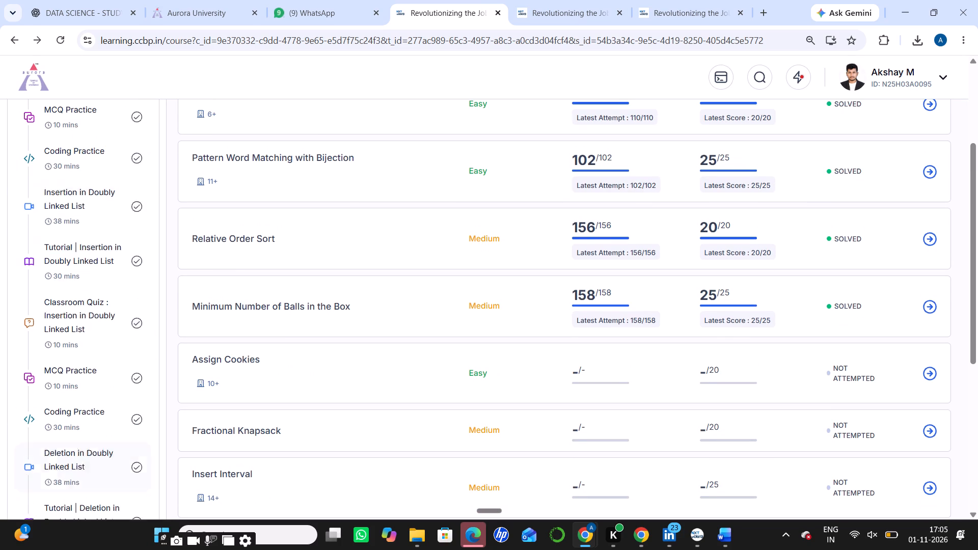
scroll(112, 201, "up", 9)
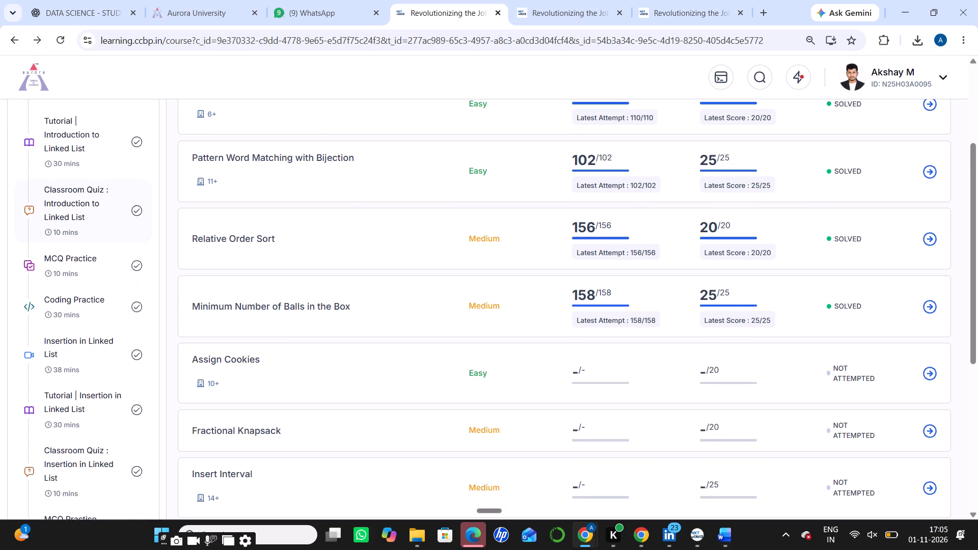
scroll(112, 201, "up", 3)
scroll(112, 201, "down", 1)
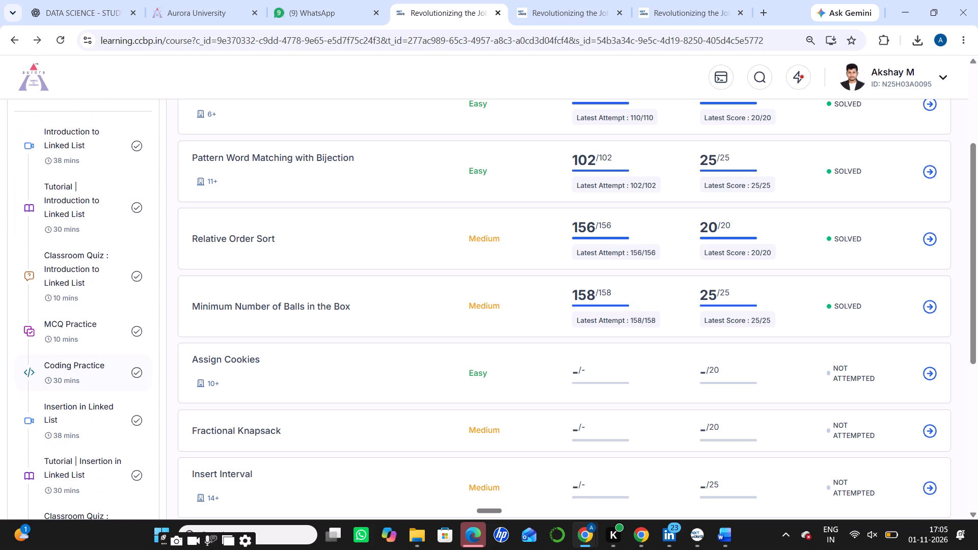
left_click(94, 364)
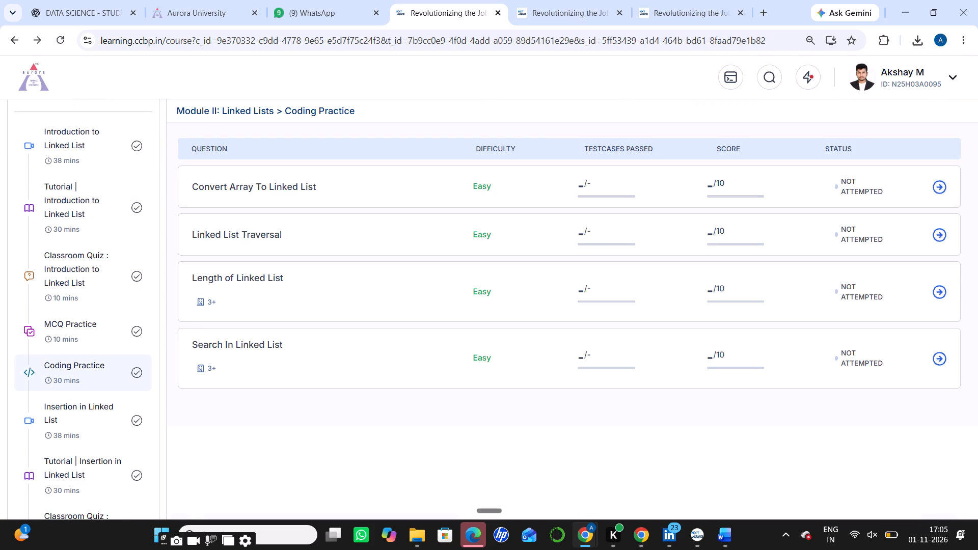
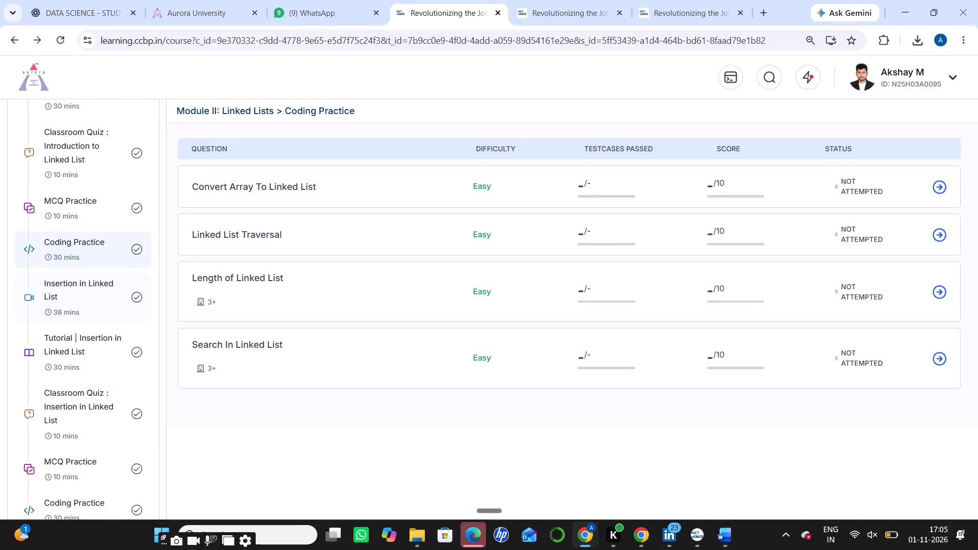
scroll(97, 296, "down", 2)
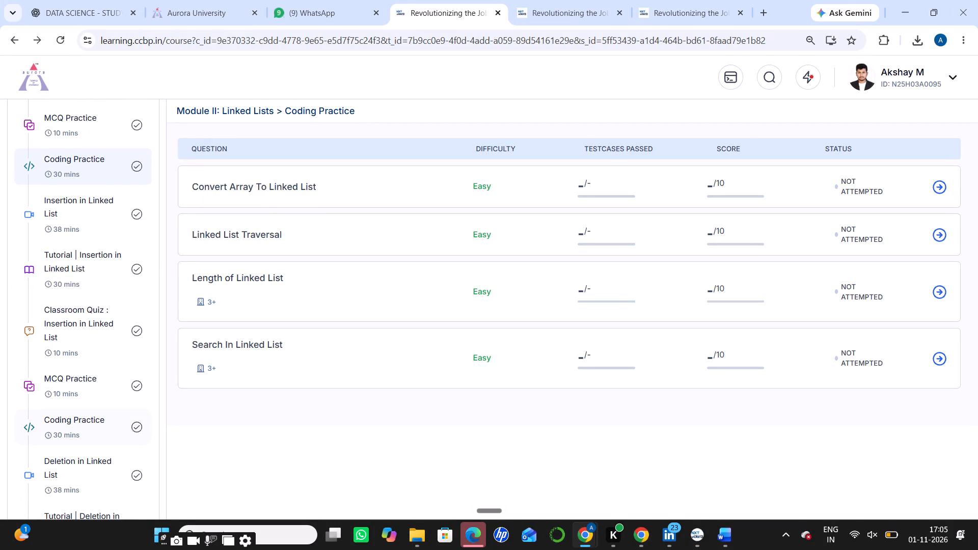
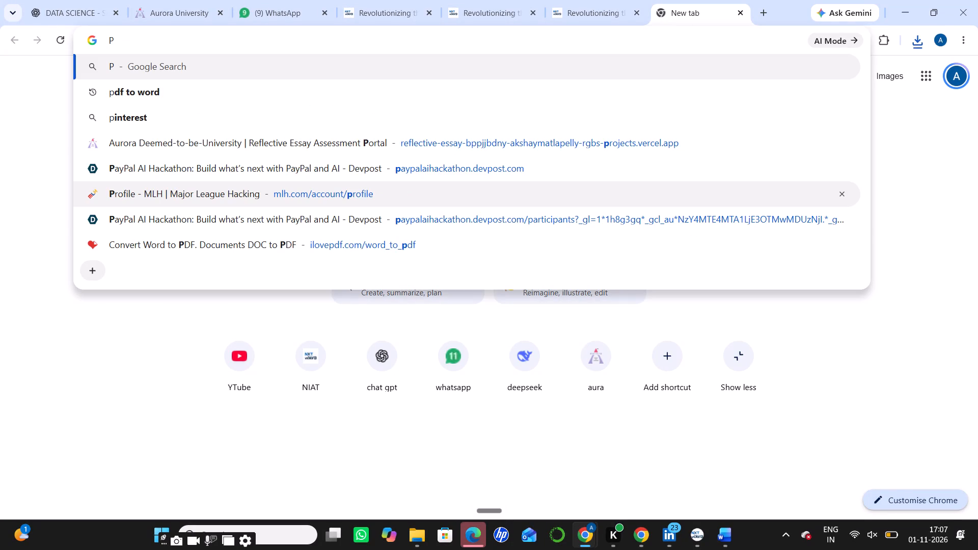
Search the web for "pdf to word" and open iLovePDF's Convert PDF to Word online for free page.
left_click(339, 98)
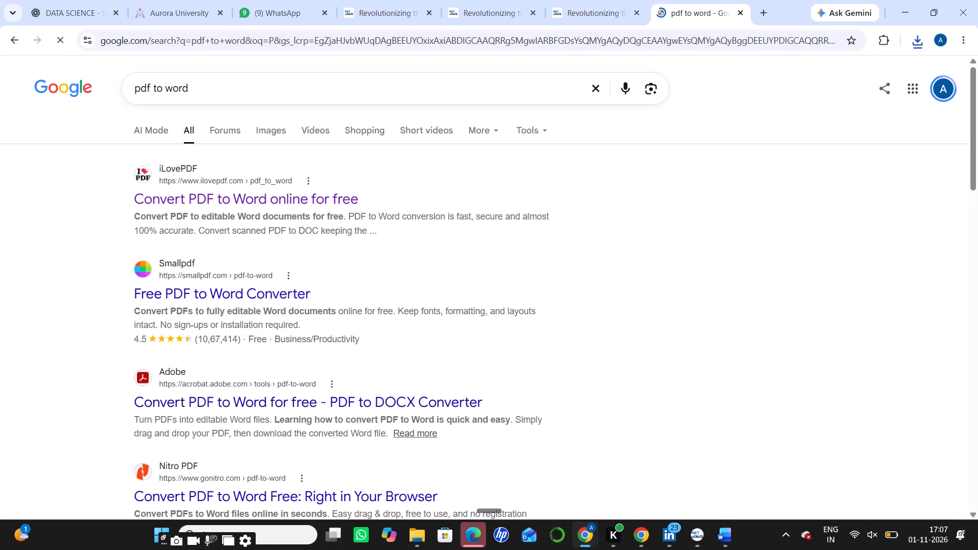
left_click(250, 203)
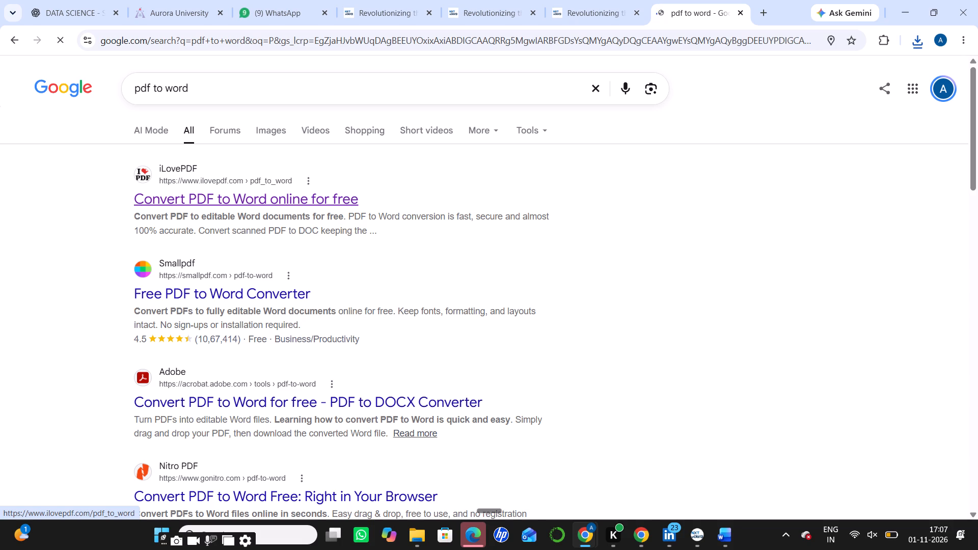
Open the file chooser to select a PDF from Downloads for conversion to Word.
left_click(421, 236)
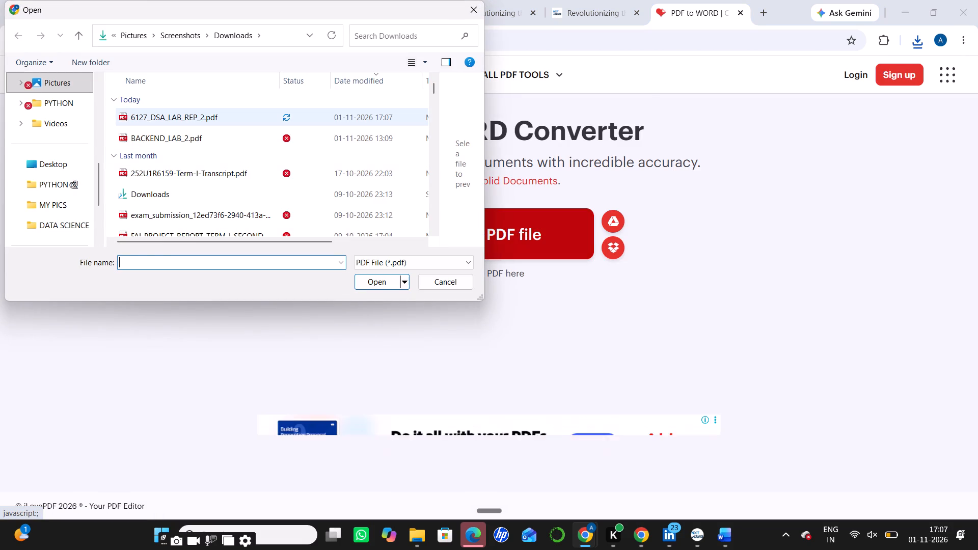
Upload 6127_DSA_LAB_REP_2.pdf from the Downloads folder and convert it to a Word document.
left_click(196, 111)
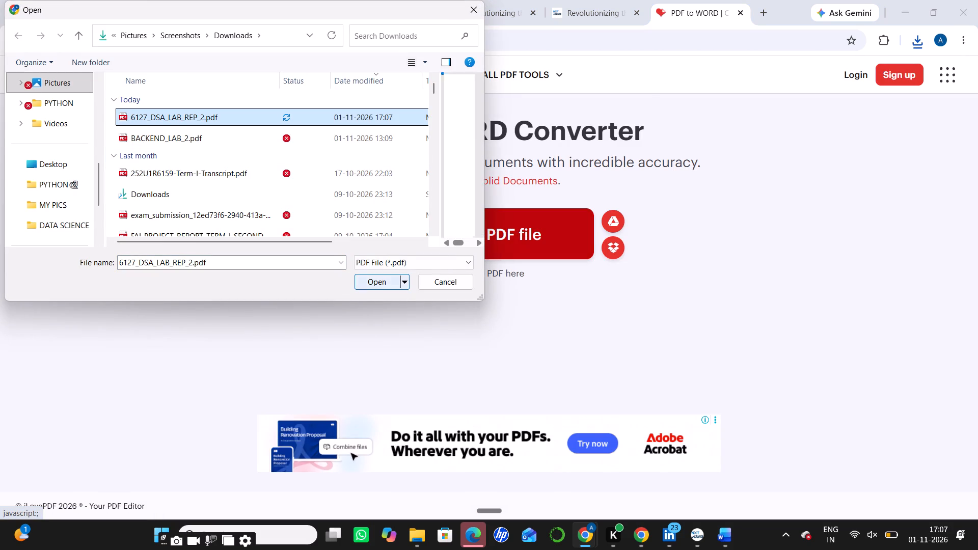
left_click(368, 277)
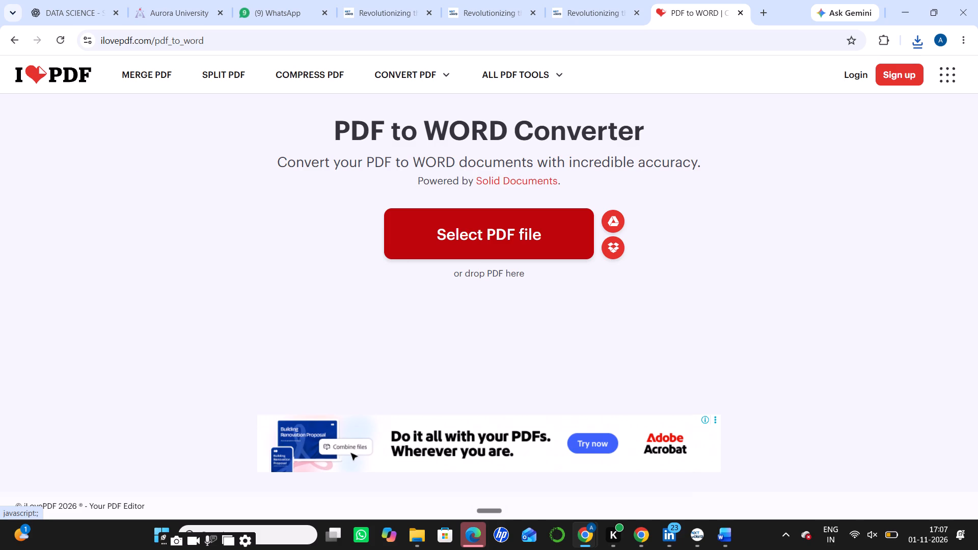
left_click(798, 468)
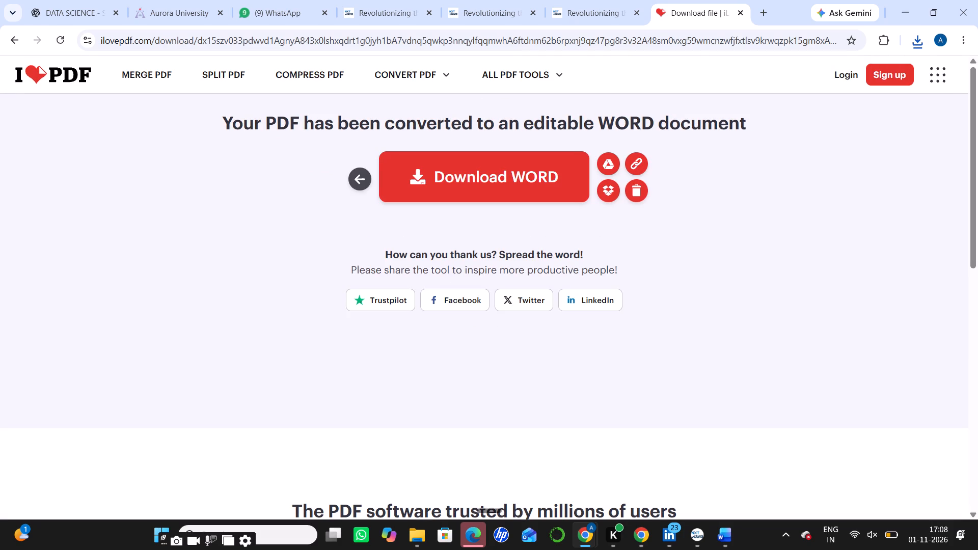
Download the converted Word file and open 6127_DSA_LAB_REP_2.docx from the recent downloads.
left_click(473, 189)
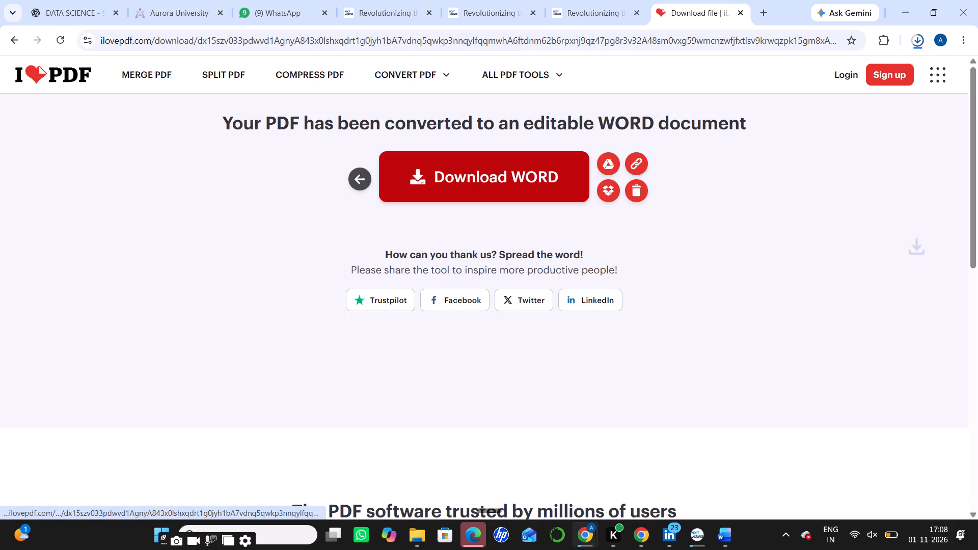
left_click(915, 43)
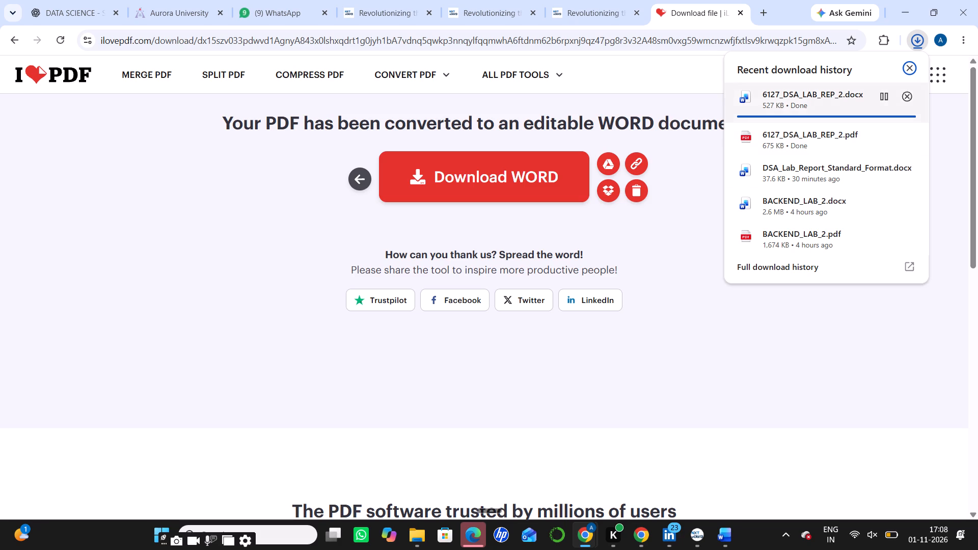
left_click(698, 176)
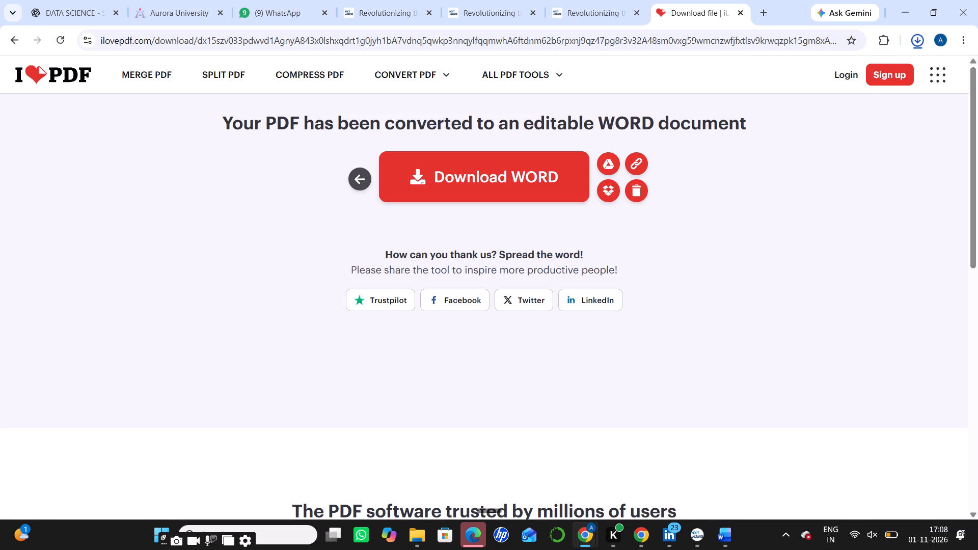
left_click(918, 45)
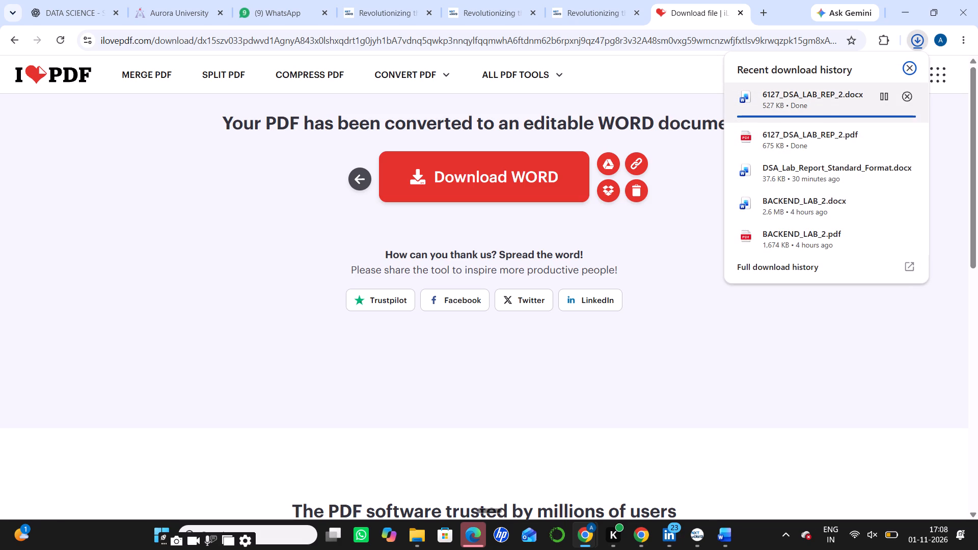
left_click(786, 97)
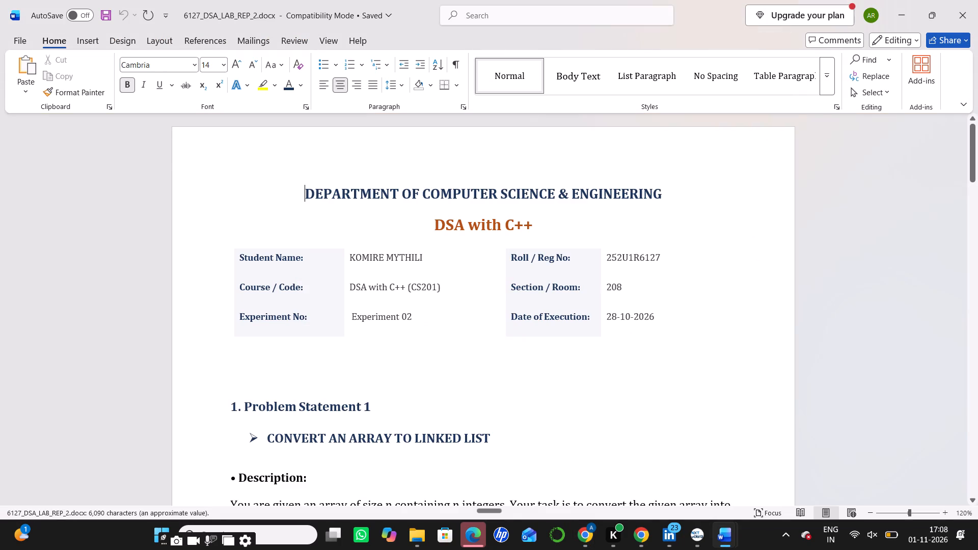
scroll(464, 248, "down", 1)
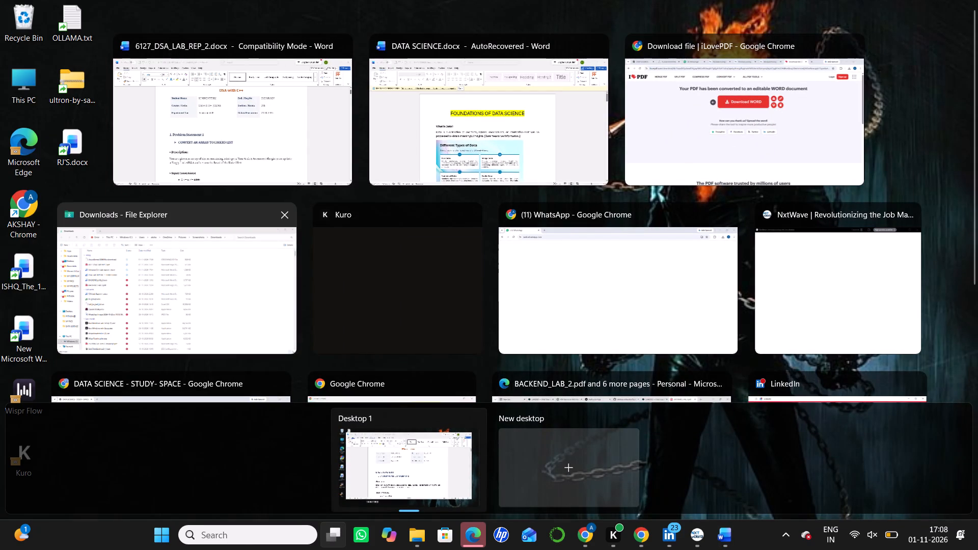
Switch to File Explorer and open Advance C++ Lab report 1.docx from the Downloads folder.
left_click(242, 283)
scroll(197, 159, "up", 4)
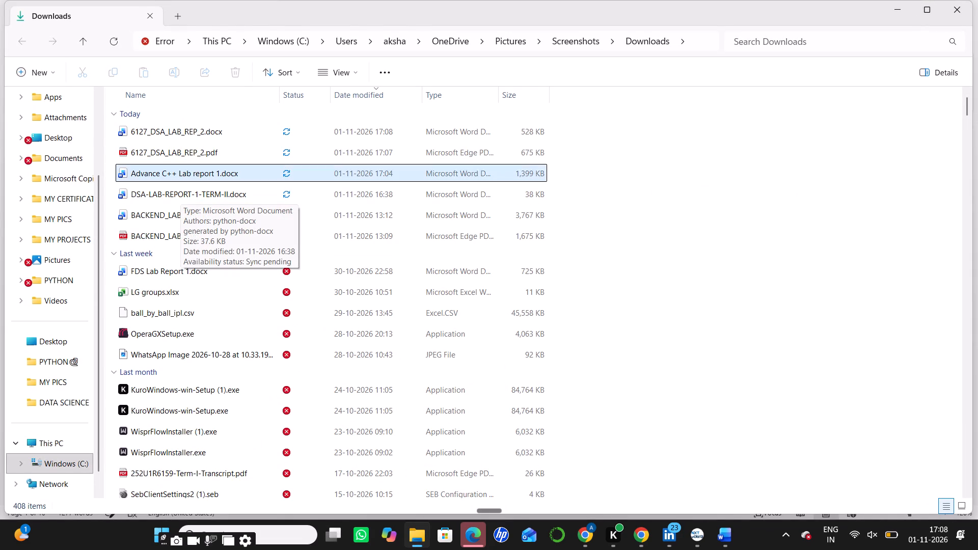
left_click(627, 262)
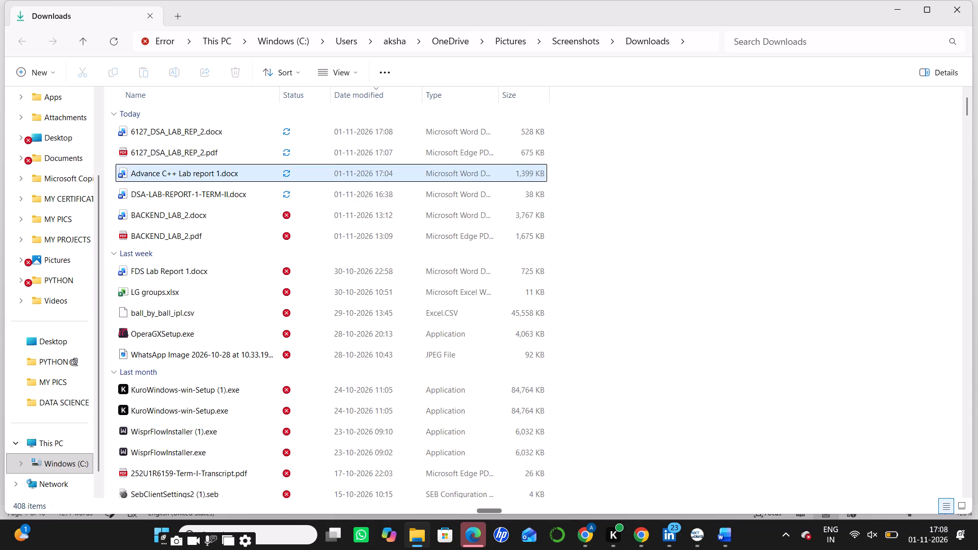
double_click(187, 175)
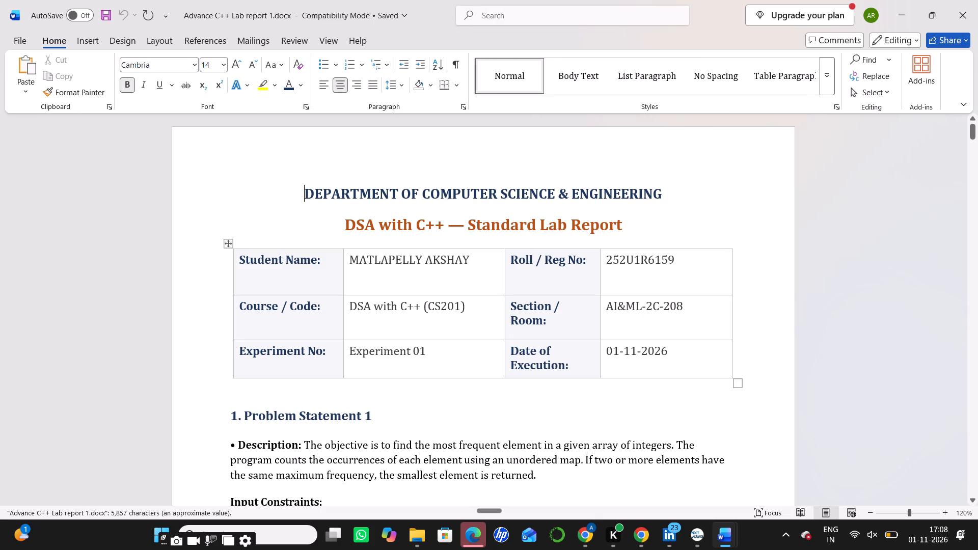
Replace the student details table in 6127_DSA_LAB_REP_2.docx with the one copied from Advance C++ Lab report 1.docx.
left_click_drag(752, 381, 345, 261)
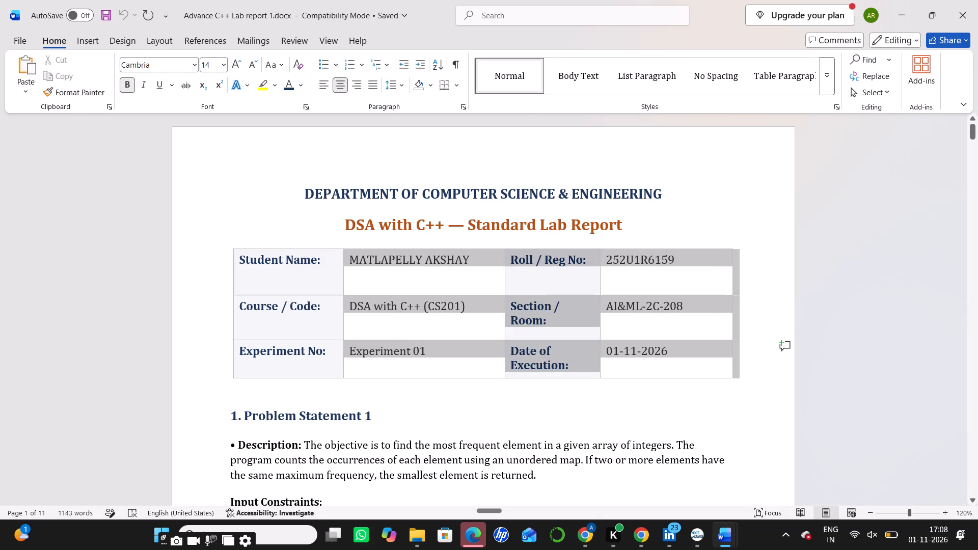
left_click_drag(345, 261, 269, 263)
key("ctrl+c")
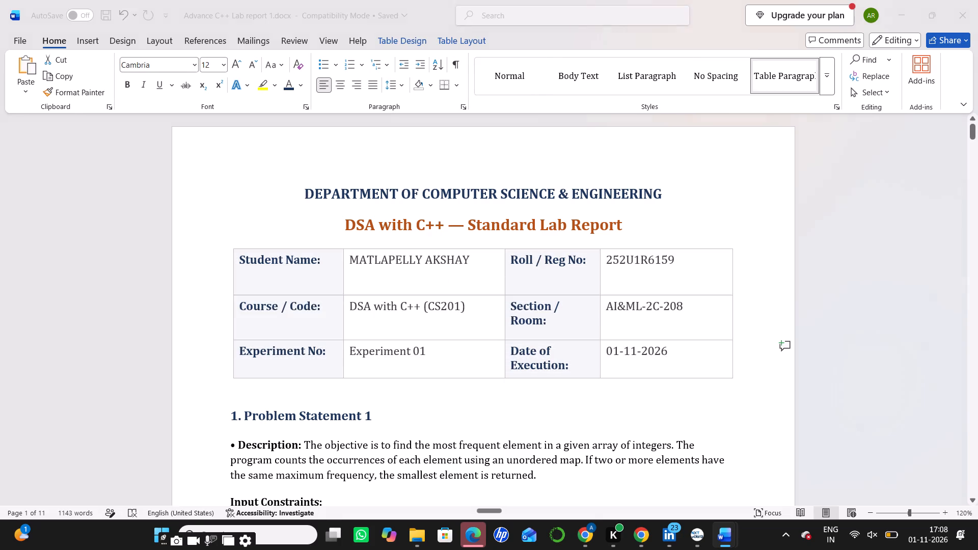
left_click(388, 154)
scroll(527, 275, "up", 1)
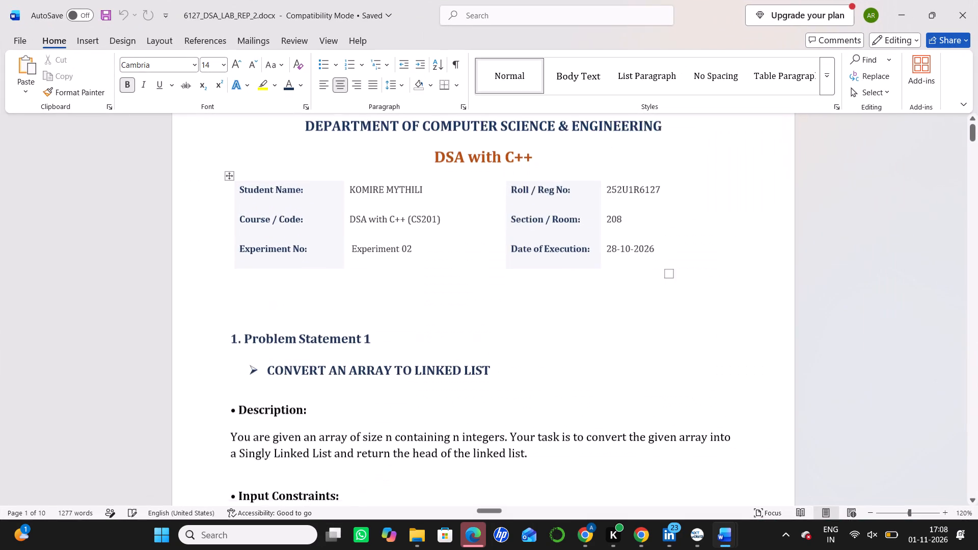
scroll(527, 275, "up", 2)
left_click_drag(678, 326, 250, 267)
key("BackSpace")
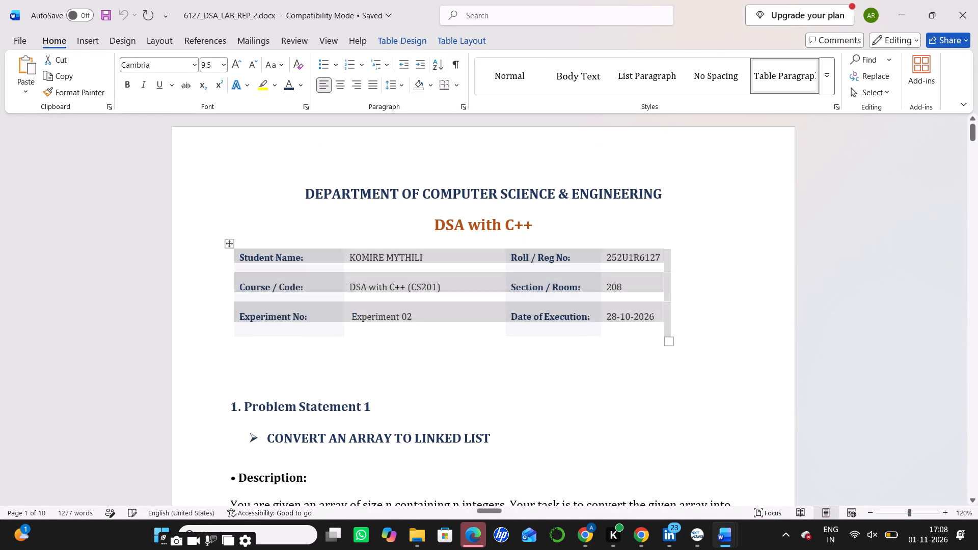
key("ctrl+v")
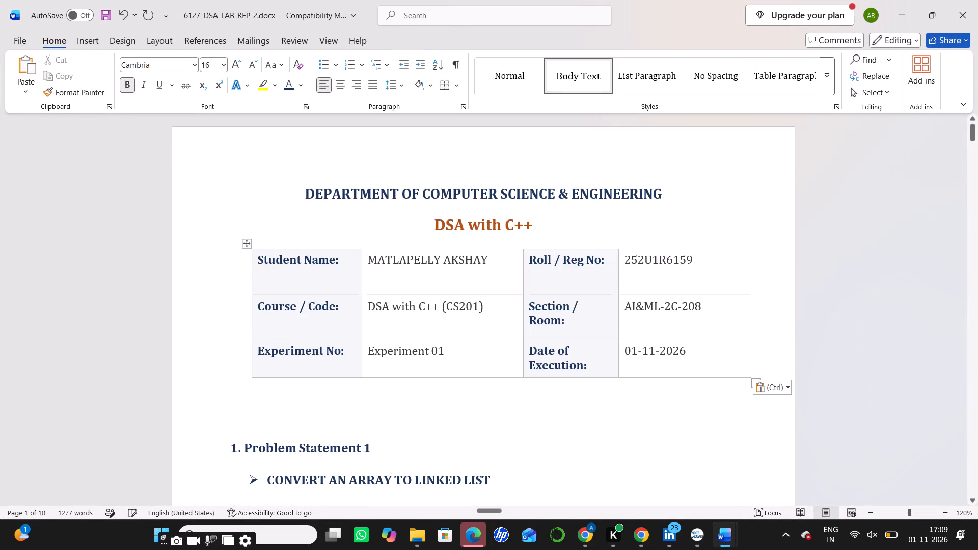
scroll(378, 311, "down", 1)
key("BackSpace")
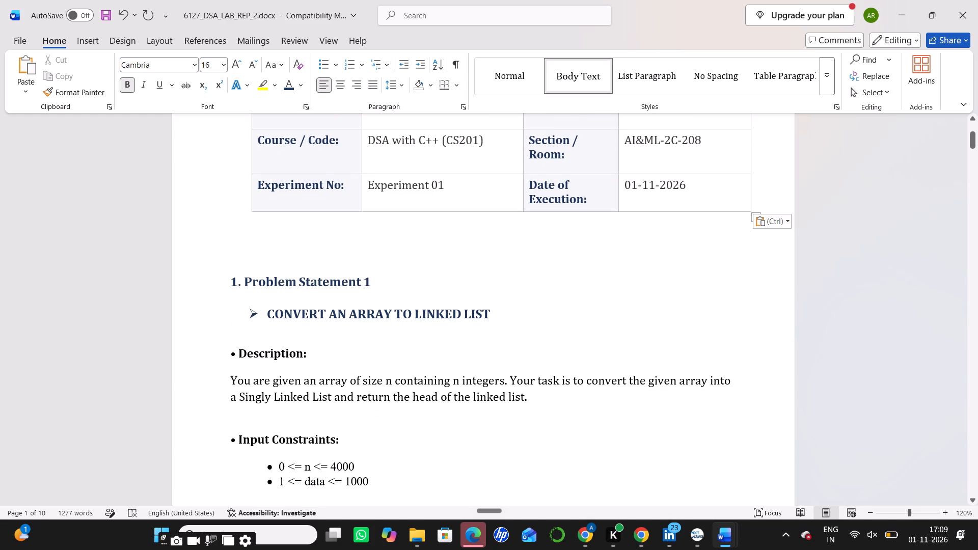
Look through the report's Problem Statement 1, Steps and Code or Execution Screenshot sections to see what content needs replacing.
scroll(404, 283, "down", 2)
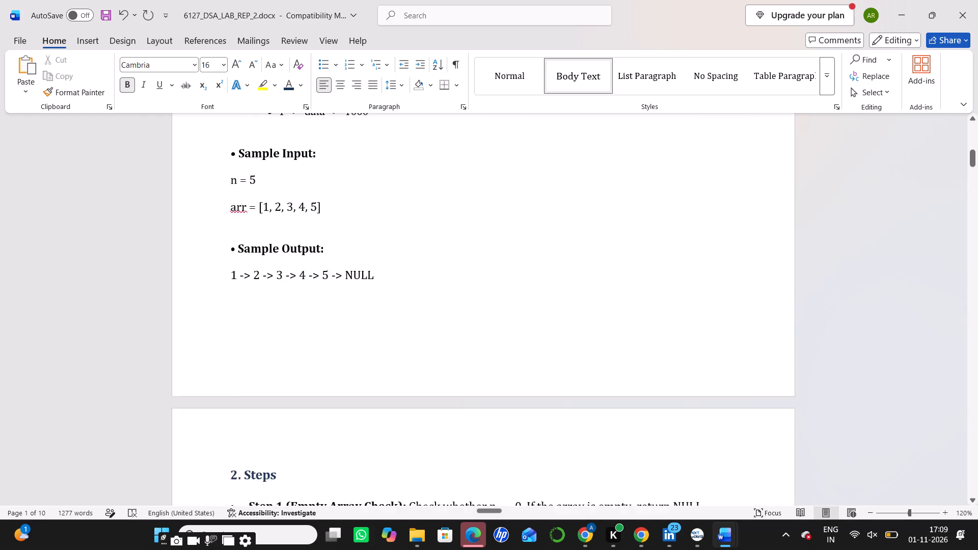
scroll(404, 283, "down", 2)
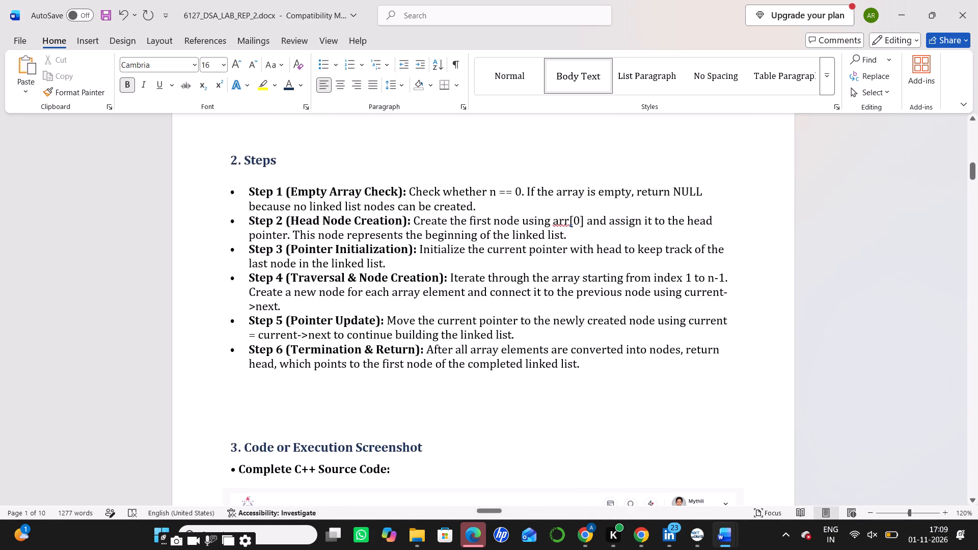
scroll(404, 283, "down", 1)
scroll(404, 283, "up", 1)
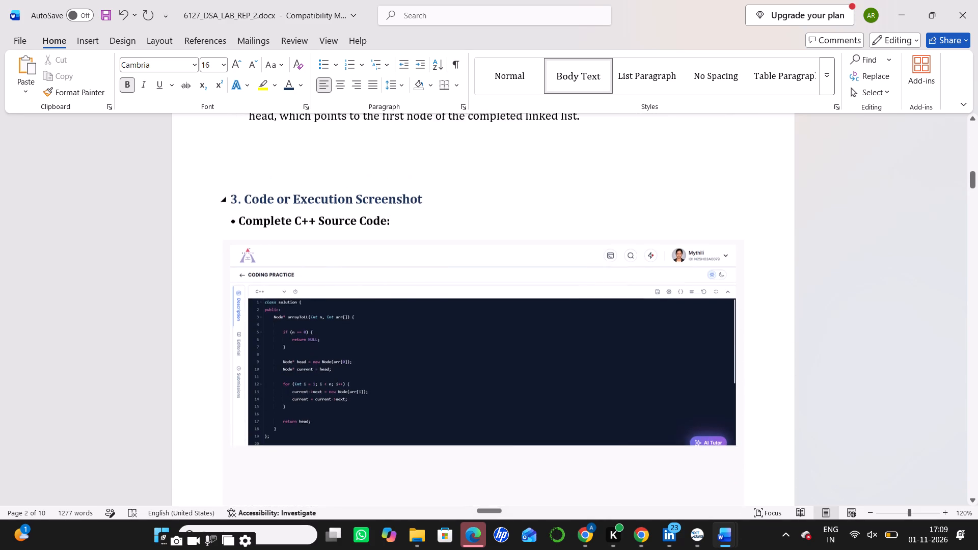
scroll(404, 283, "up", 2)
scroll(404, 283, "down", 1)
scroll(404, 283, "up", 2)
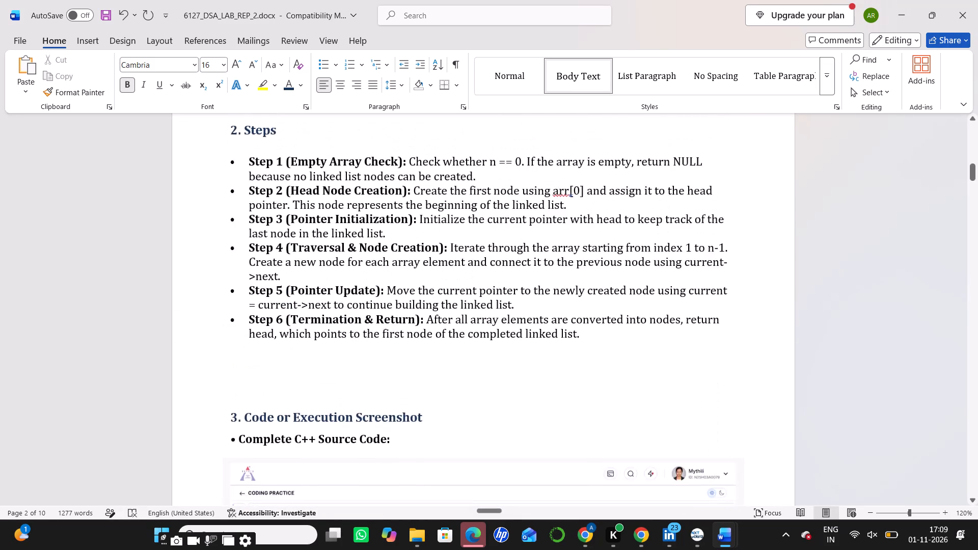
scroll(404, 283, "up", 3)
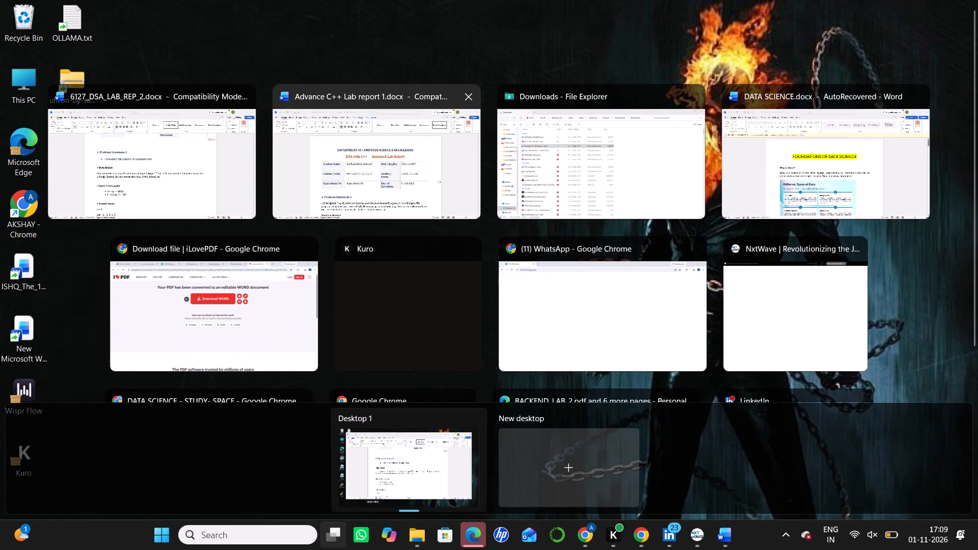
Switch to Chrome and open the Convert Array To Linked List question from the Module II: Linked Lists coding practice.
left_click(198, 299)
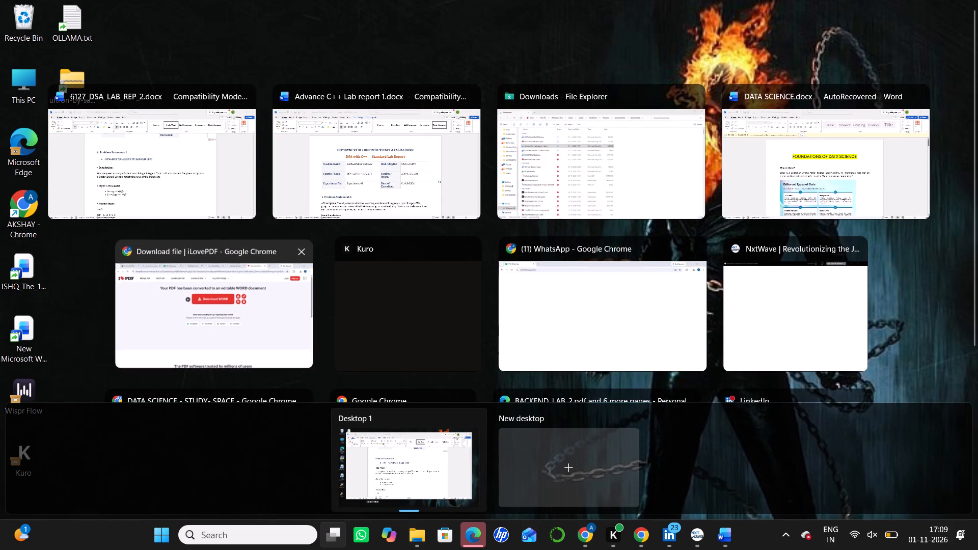
left_click(506, 15)
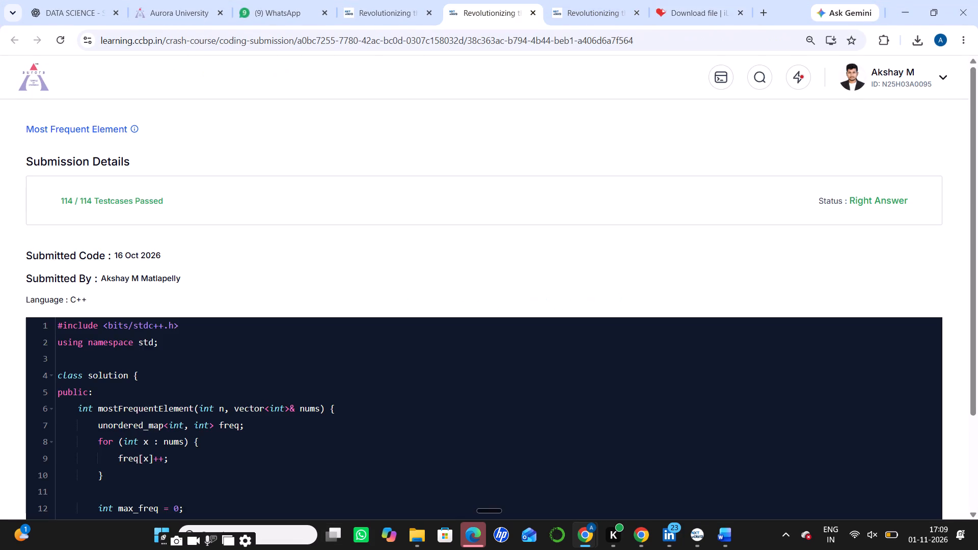
left_click(375, 0)
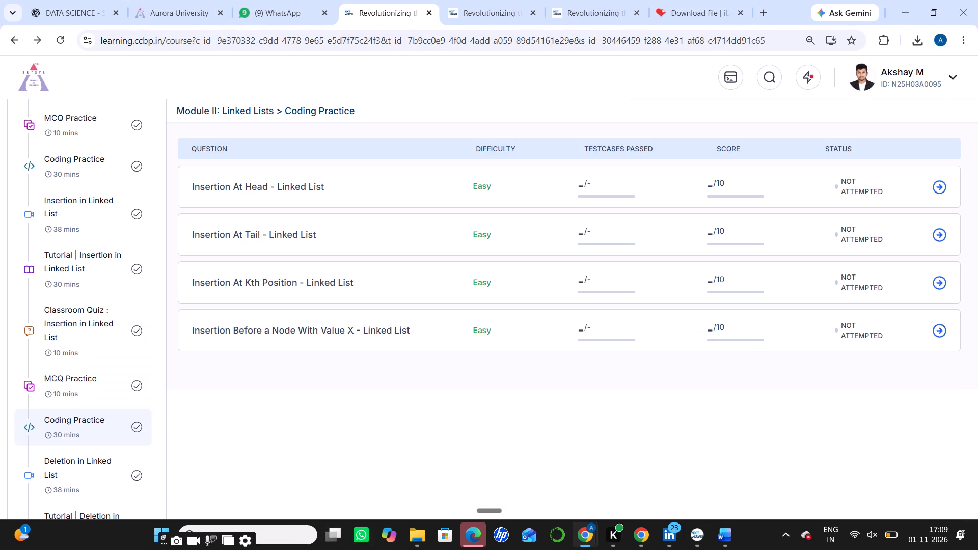
scroll(64, 182, "up", 6)
scroll(64, 182, "down", 1)
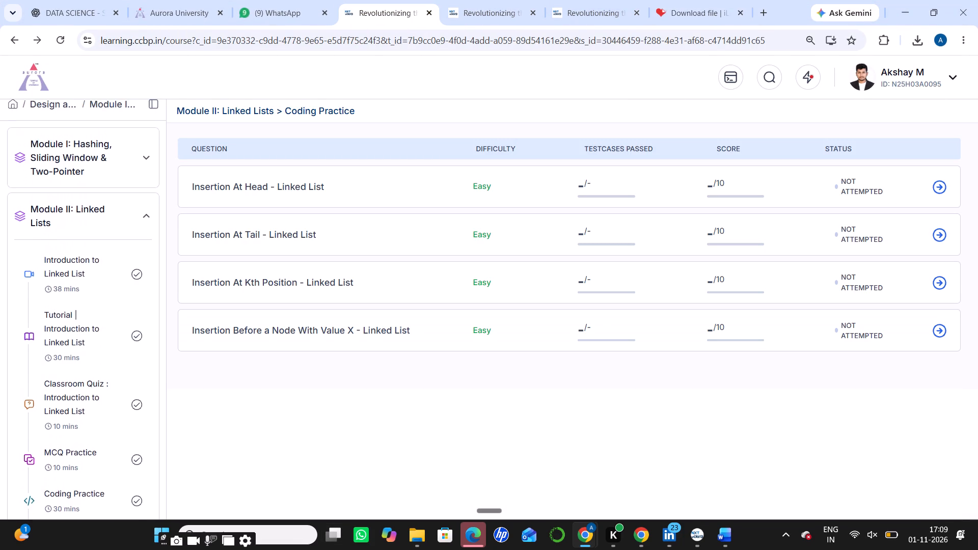
scroll(64, 182, "down", 1)
left_click(73, 182)
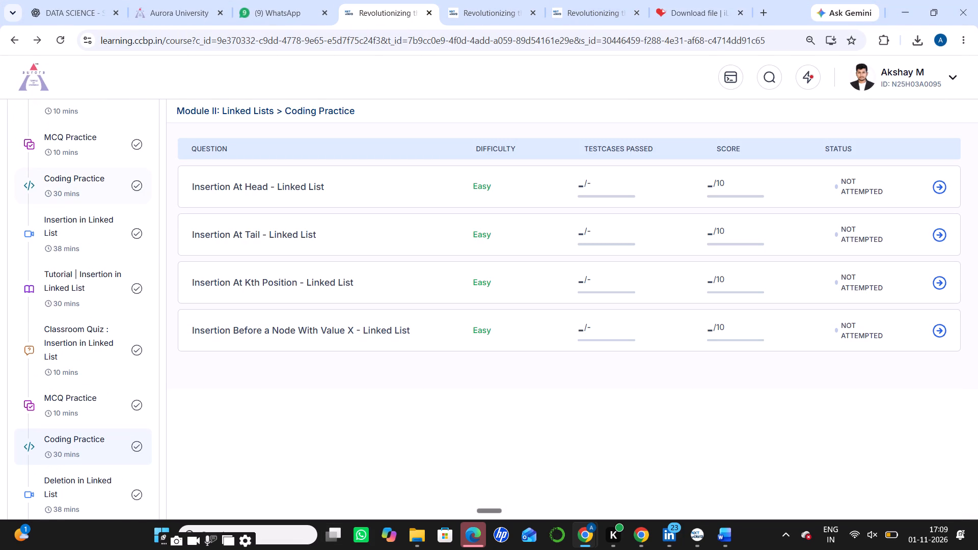
left_click(320, 177)
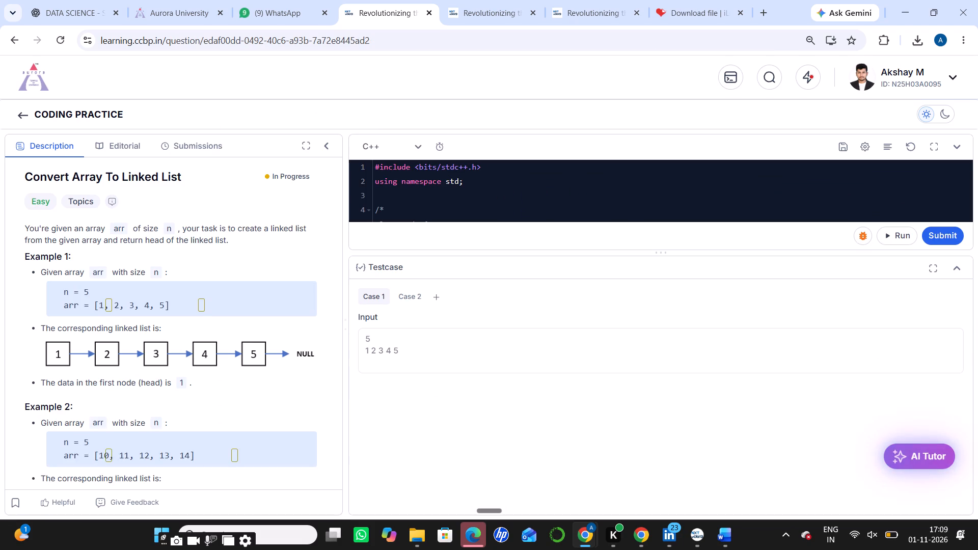
Enlarge the code editor over the test case area and bring the arrayToLL function template into view.
left_click_drag(644, 253, 640, 549)
scroll(582, 439, "down", 4)
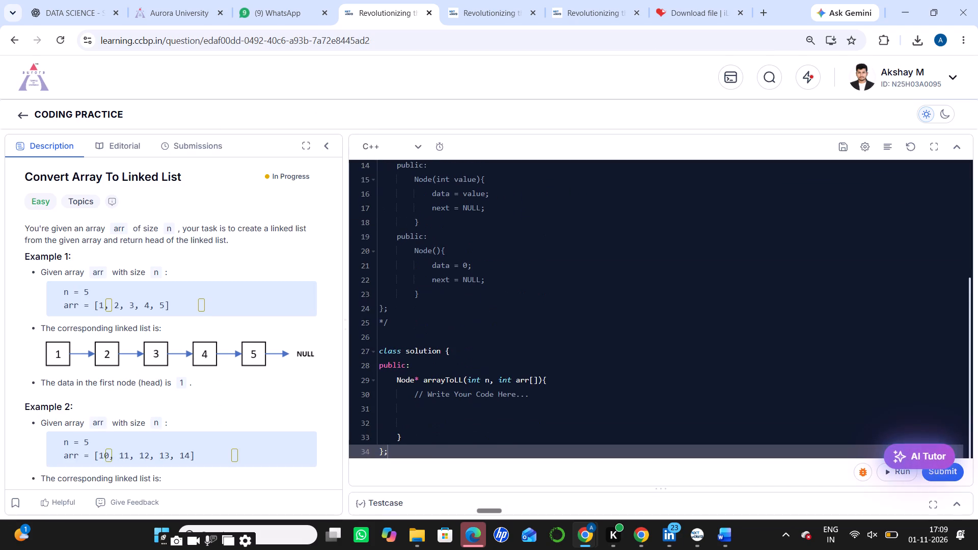
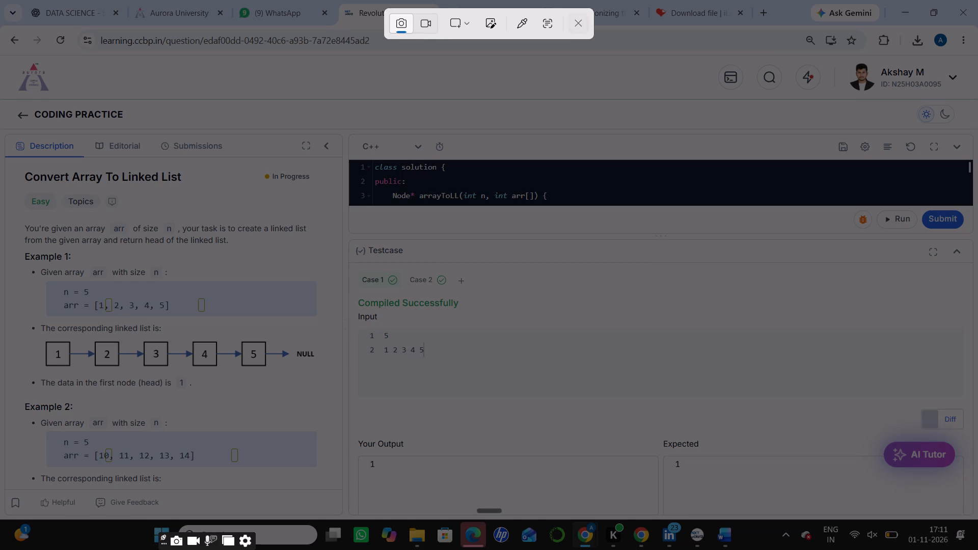
Submit the arrayToLL solution for the Convert Array To Linked List question.
left_click(944, 223)
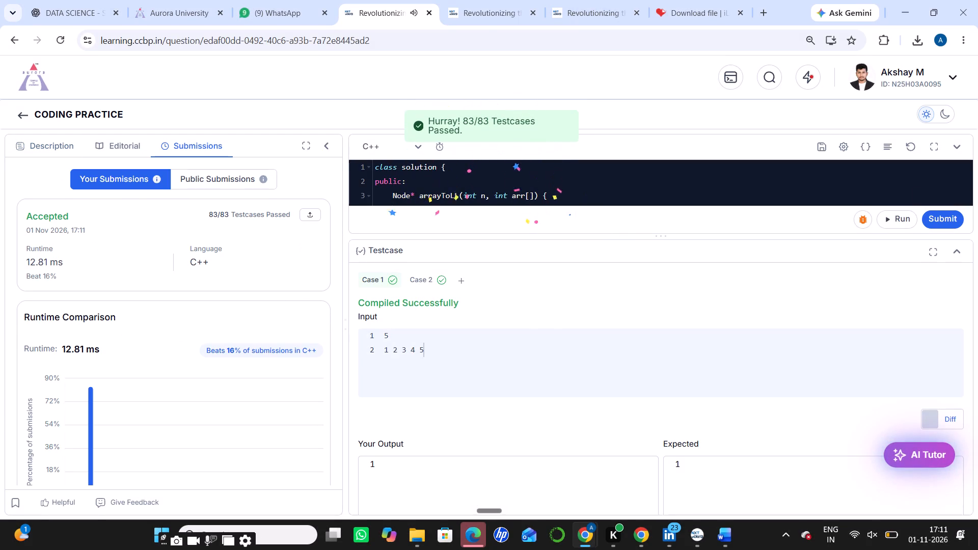
Capture a screenshot showing the accepted submission, its full runtime comparison chart and the test case output.
scroll(202, 295, "right", 1)
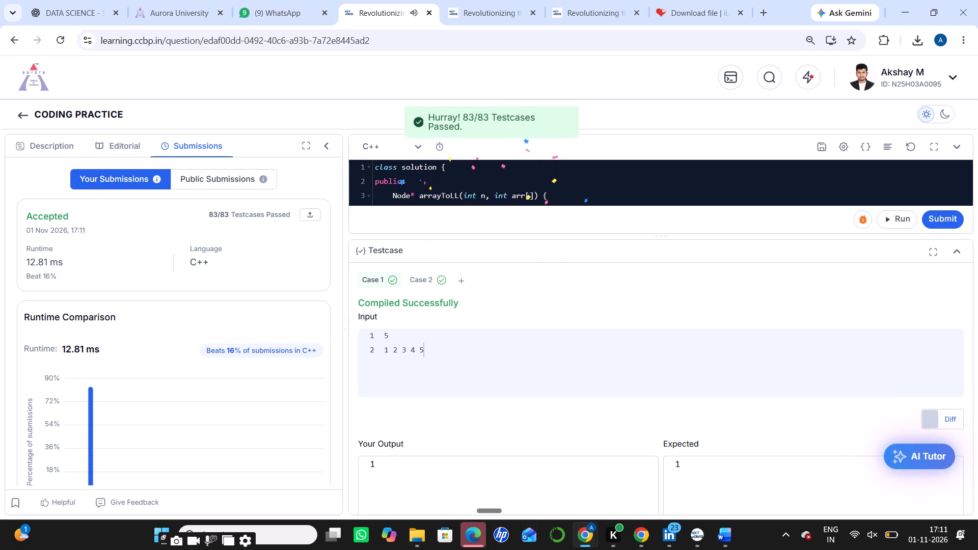
scroll(202, 295, "right", 2)
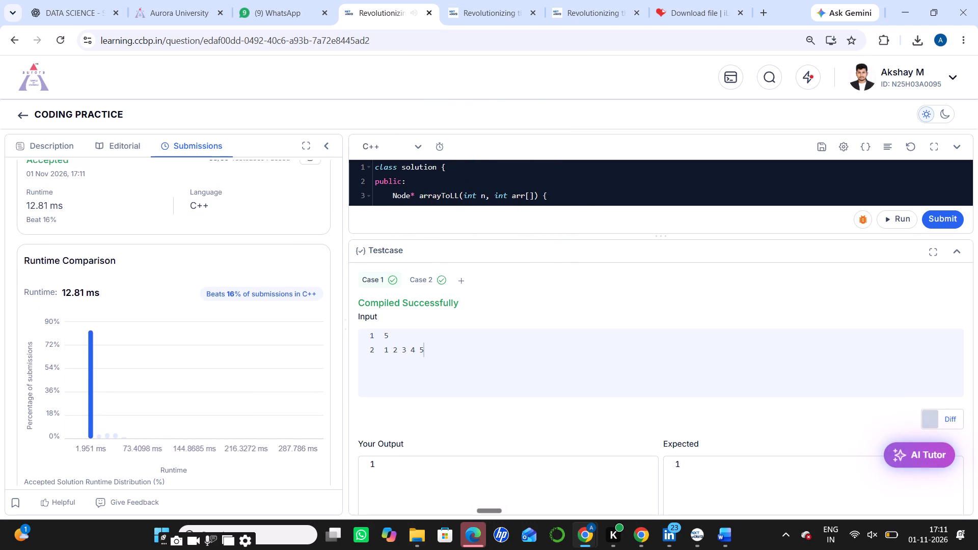
scroll(202, 295, "right", 2)
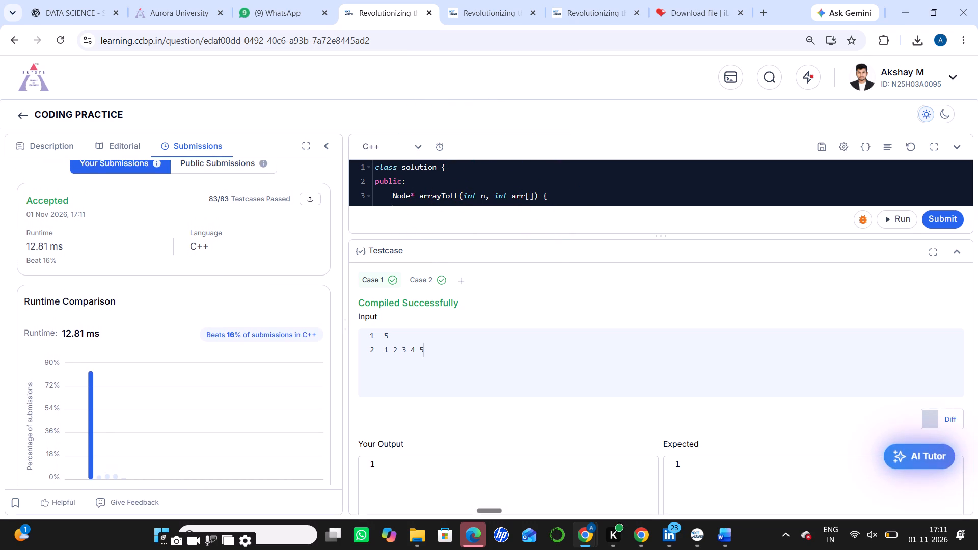
scroll(202, 295, "right", 1)
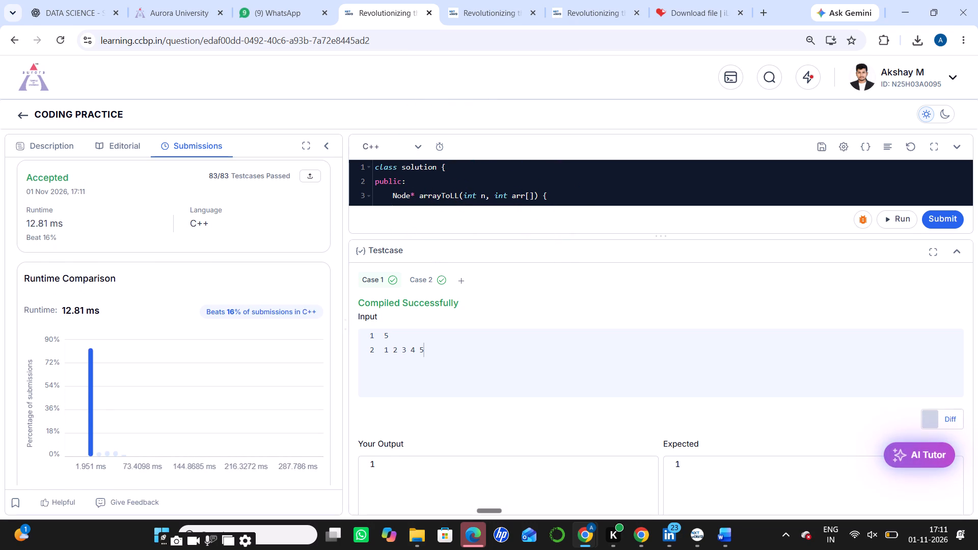
scroll(202, 295, "right", 3)
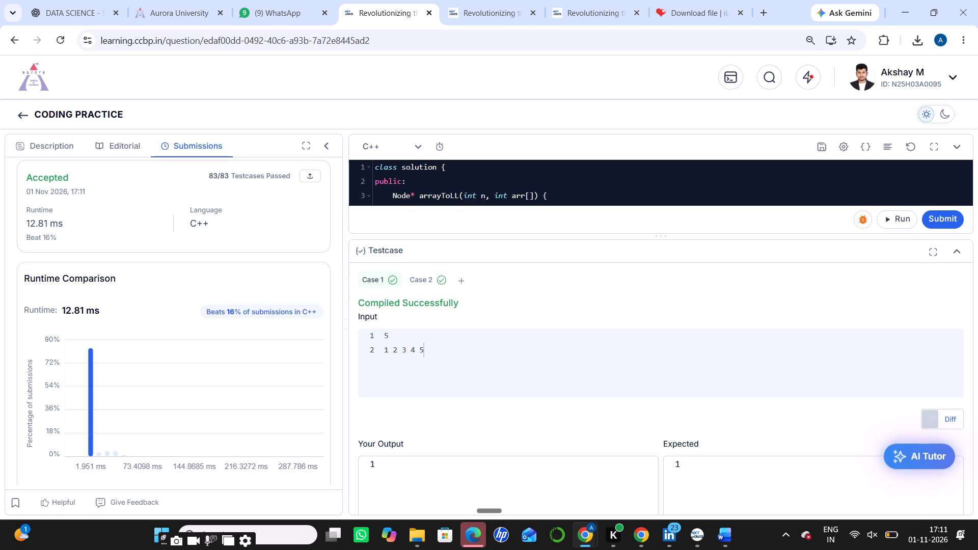
scroll(202, 295, "right", 1)
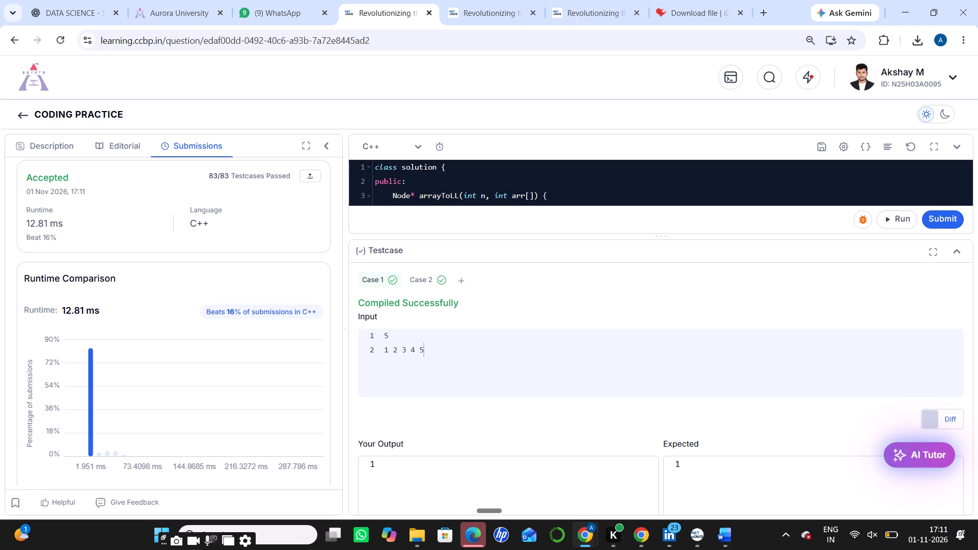
key("Print")
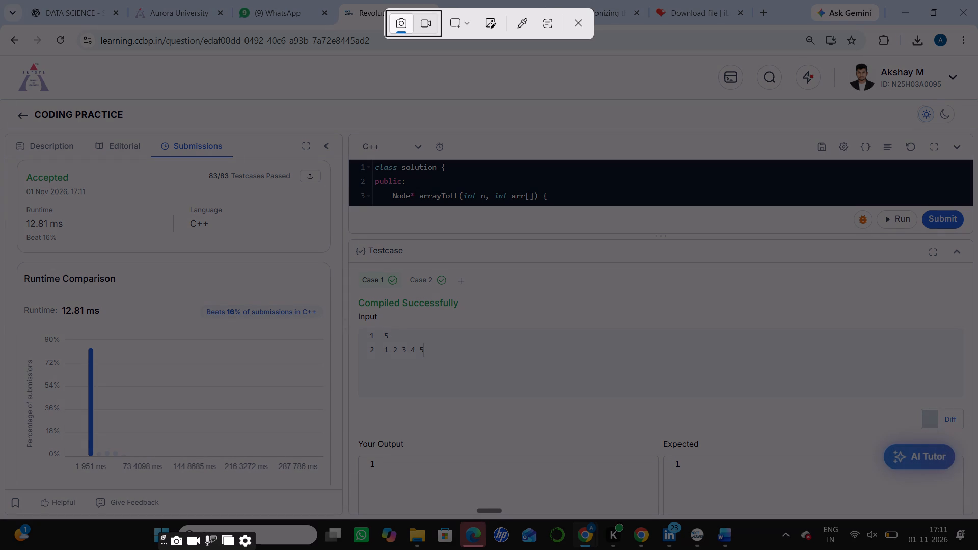
left_click_drag(0, 56, 977, 521)
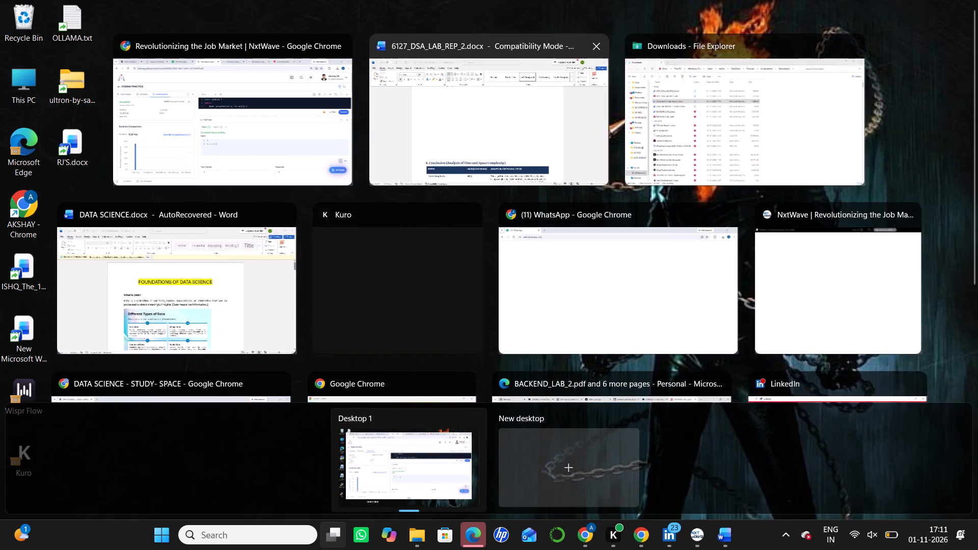
Return to the 6127_DSA_LAB_REP_2 document and paste the submission screenshot on a new unbulleted line below Execution Output / Screenshot Placement.
left_click(496, 142)
scroll(383, 191, "up", 1)
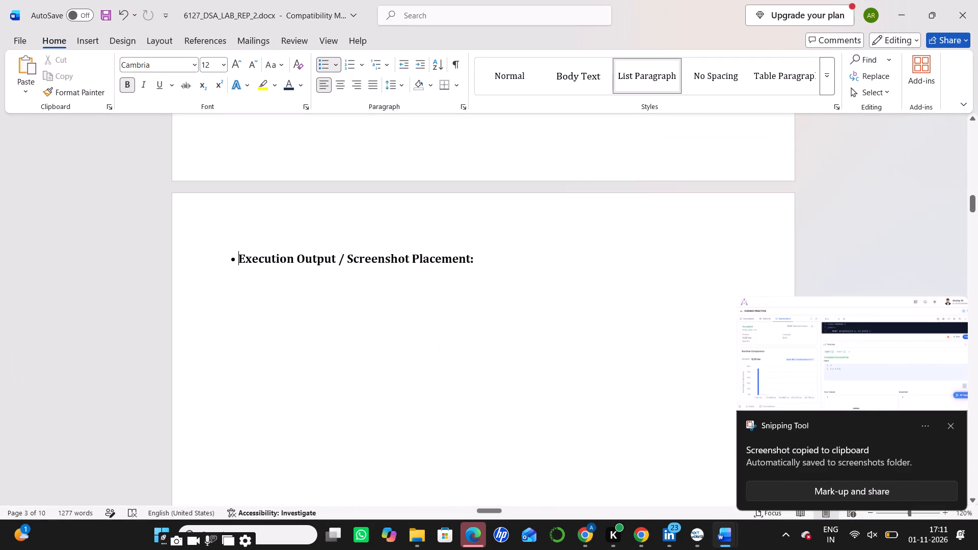
left_click(510, 261)
key("Return")
key("BackSpace")
key("ctrl+v")
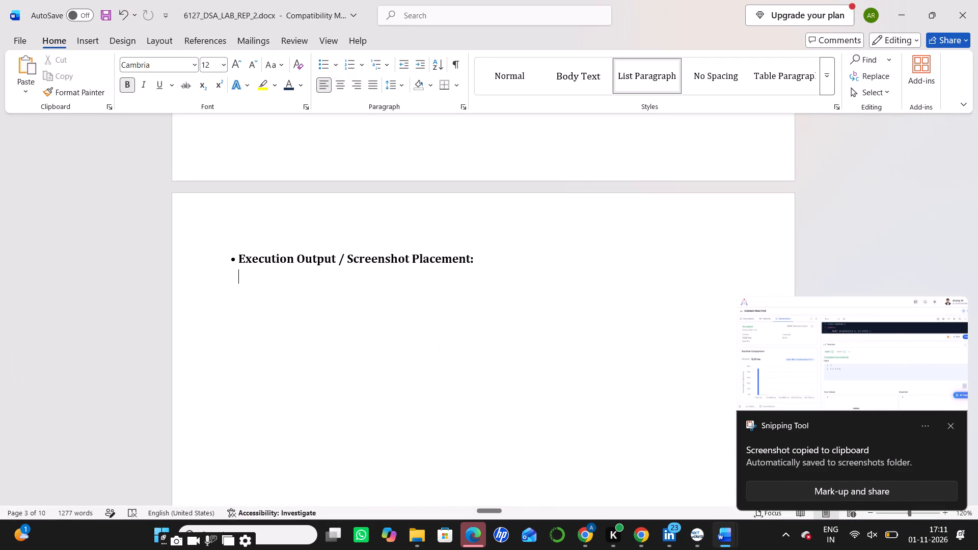
Paste the submission screenshot on the empty line below Execution Output / Screenshot Placement.
key("ctrl+v")
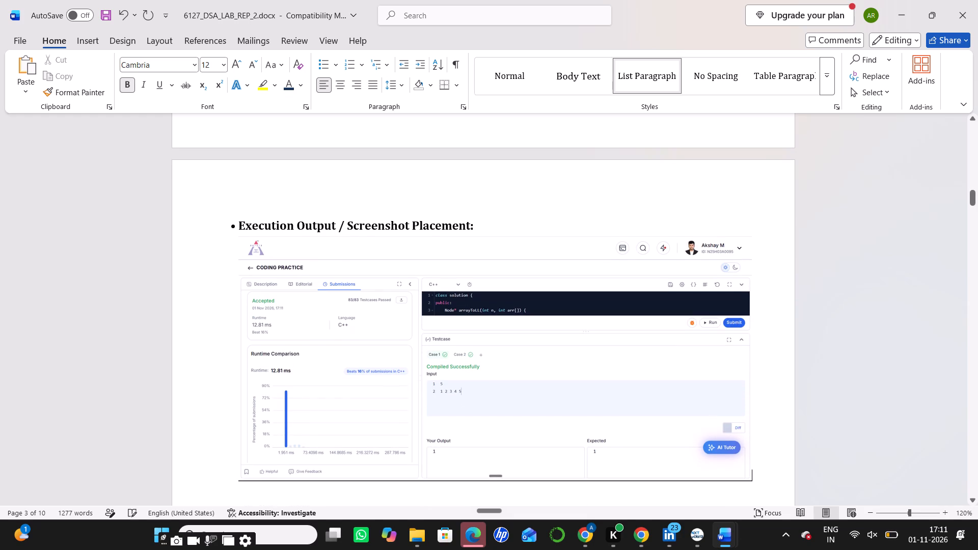
Delete the surplus blank lines between the pasted screenshot and the heading 4. Conclusion (Analysis of Time and Space Complexity).
scroll(397, 312, "down", 3)
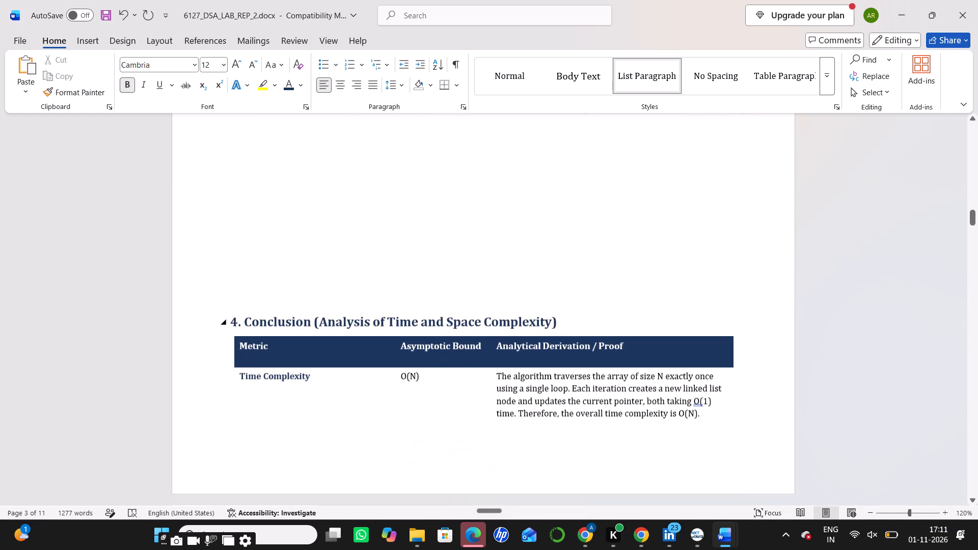
scroll(348, 276, "up", 1)
left_click(317, 366)
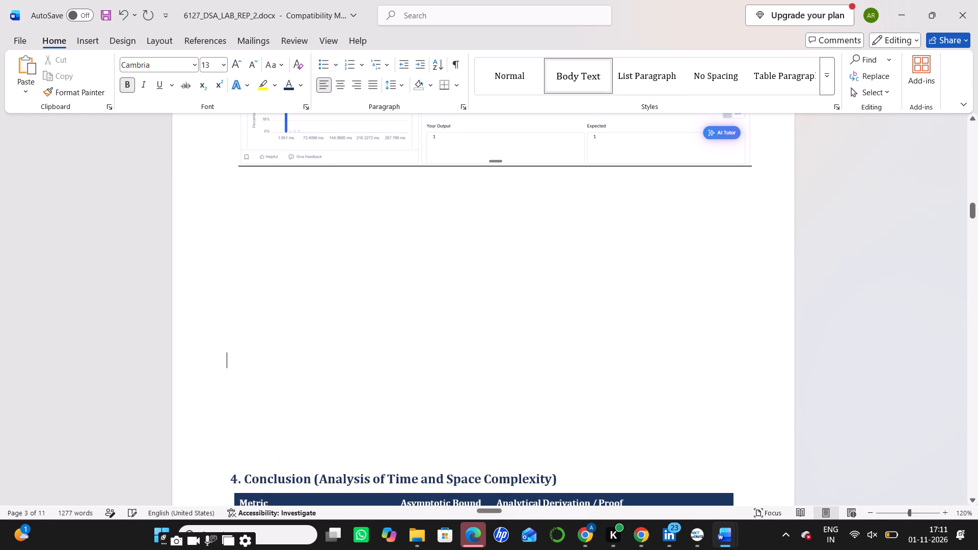
key("BackSpace")
key("BackSpace")
key("BackSpace")
key("BackSpace")
key("BackSpace")
key("BackSpace")
key("BackSpace")
key("BackSpace")
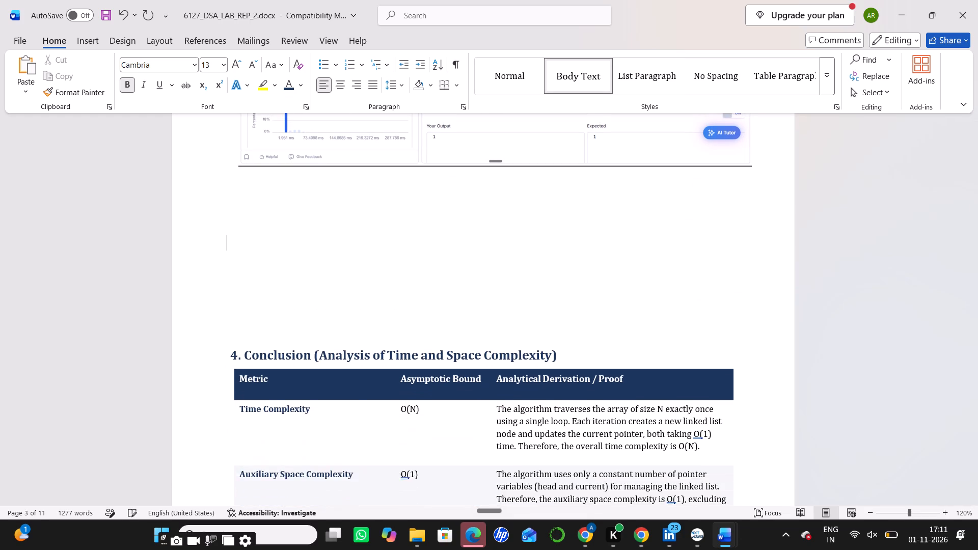
key("BackSpace")
key("BackSpace")
key("BackSpace")
key("BackSpace")
key("BackSpace")
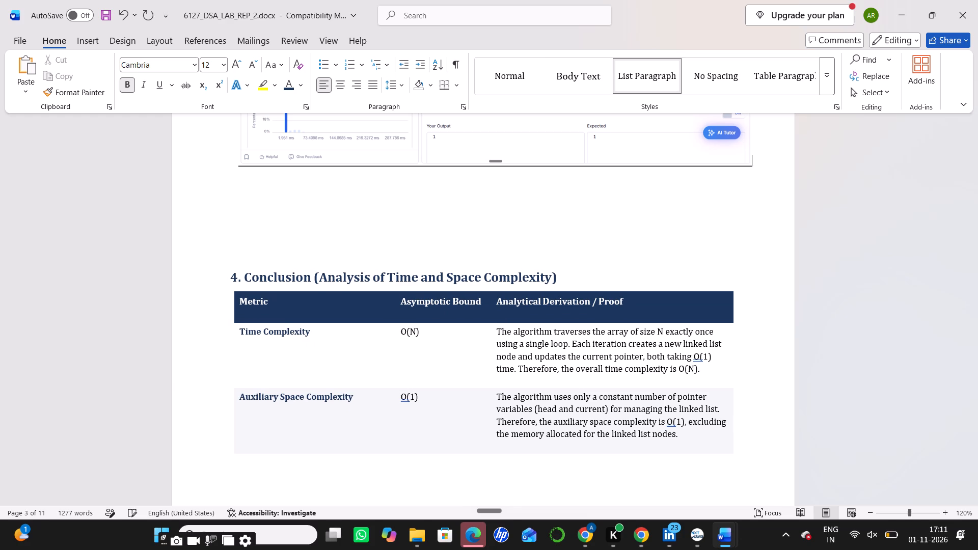
Check the title of Problem Statement 2 in the report, then switch to Chrome and return to the Linked Lists Coding Practice question list.
scroll(414, 347, "down", 4)
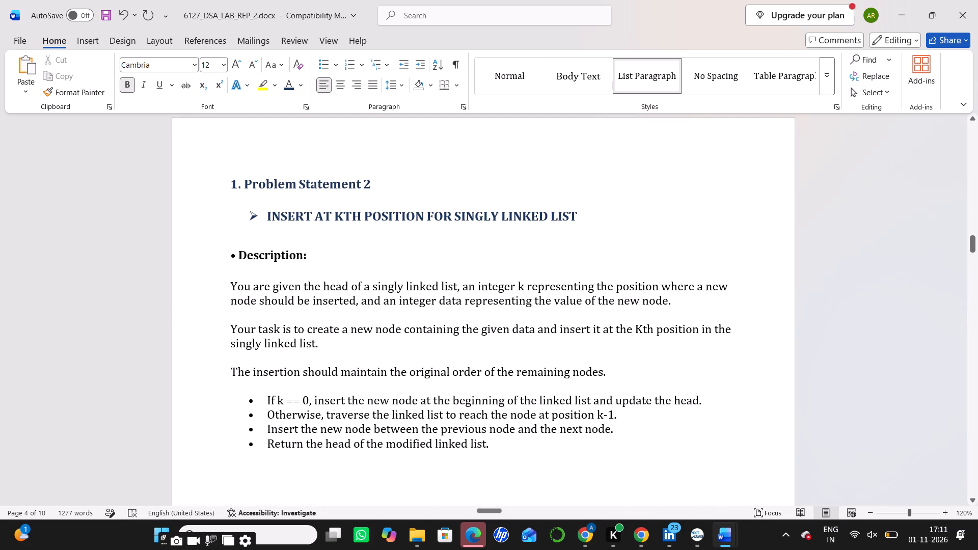
left_click(455, 101)
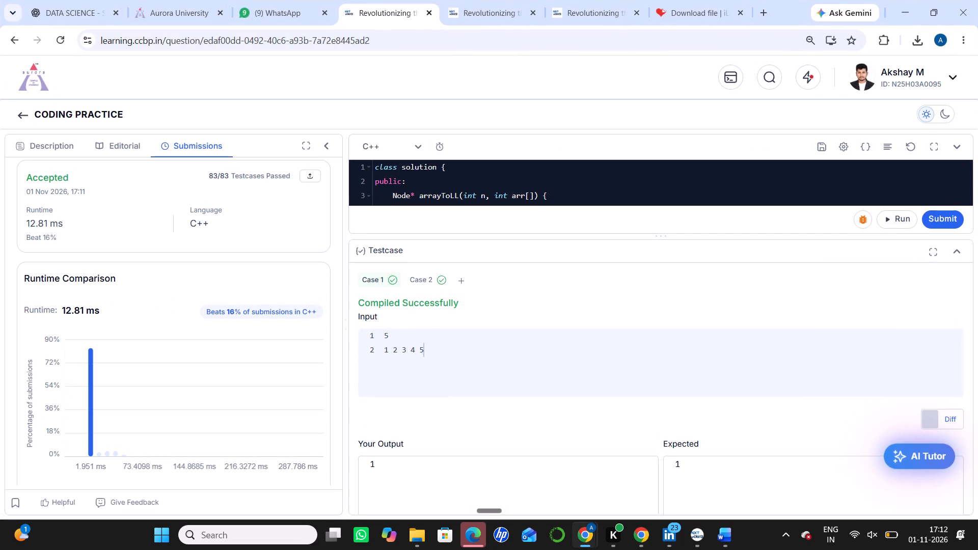
left_click(24, 117)
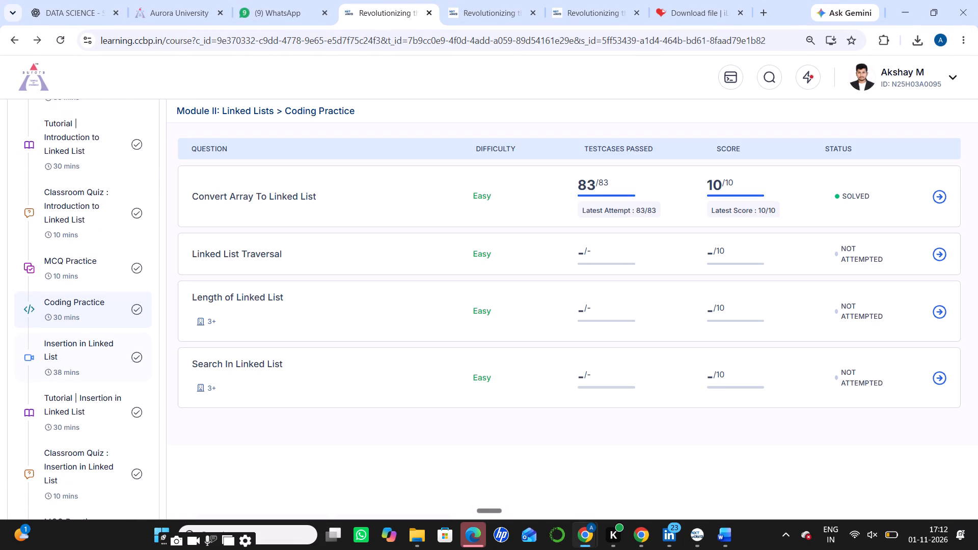
Look through the Coding Practice sets of Module II: Linked Lists for the question matching Problem Statement 2.
scroll(81, 348, "down", 3)
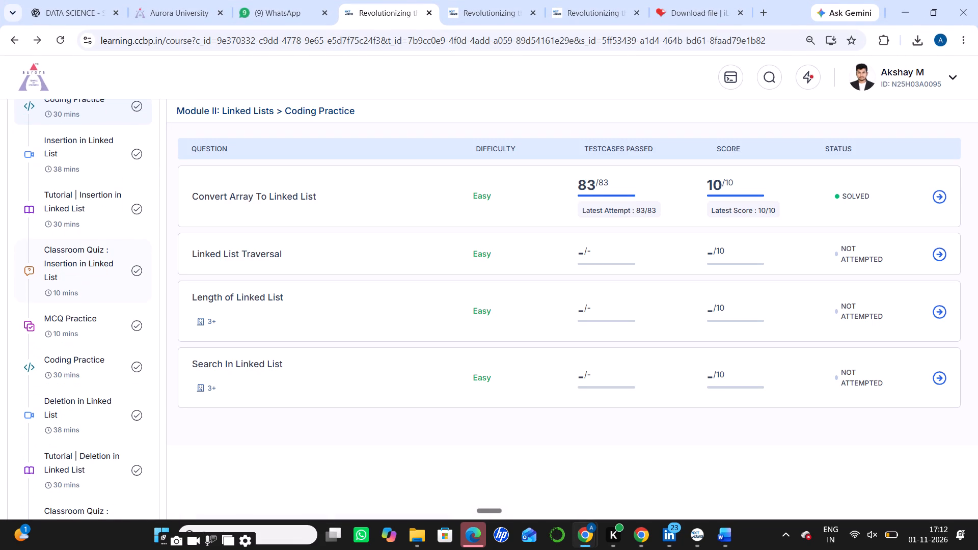
scroll(81, 348, "down", 1)
left_click(80, 367)
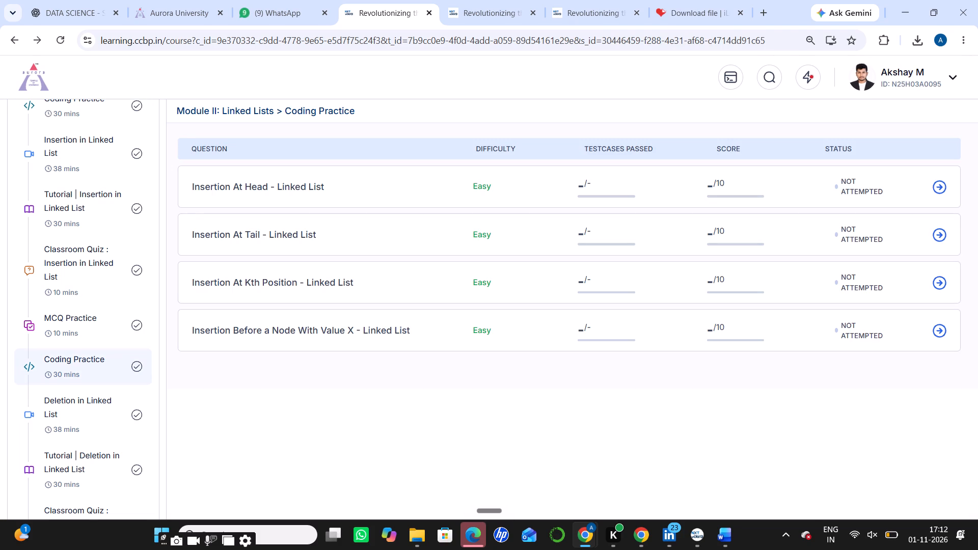
scroll(105, 407, "down", 4)
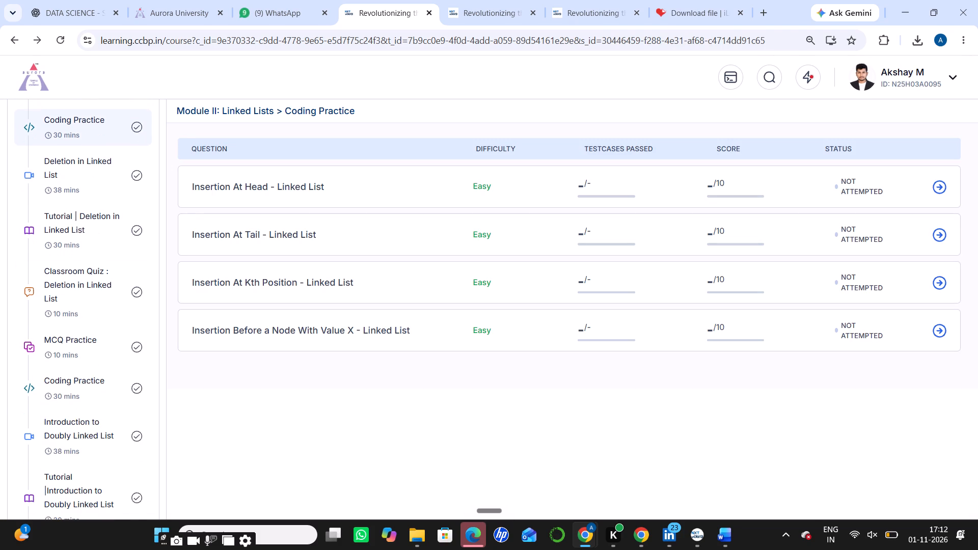
left_click(105, 407)
left_click(109, 385)
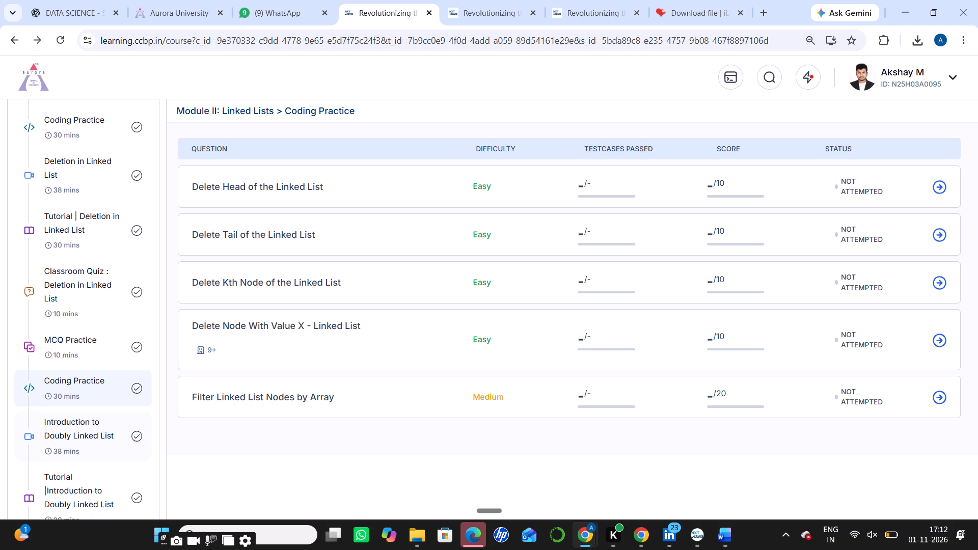
scroll(48, 415, "down", 4)
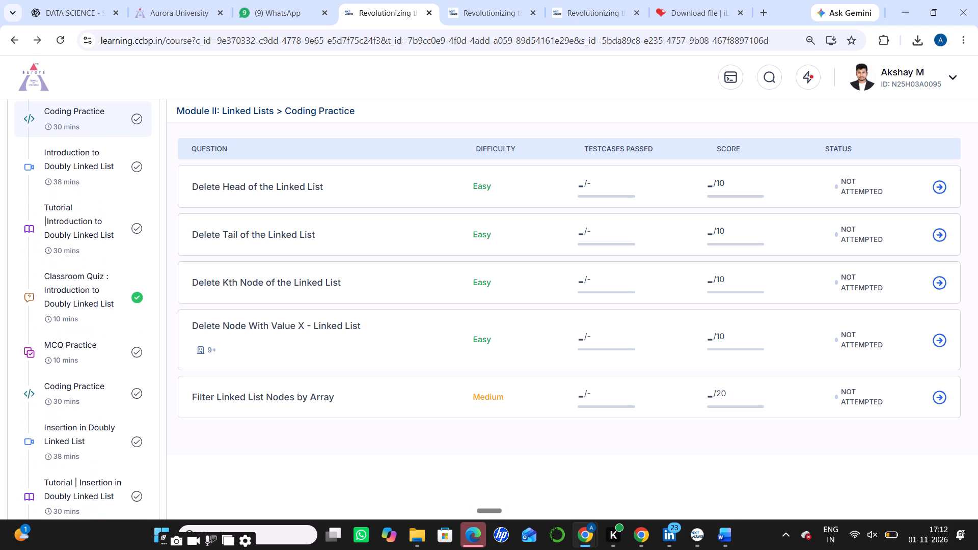
left_click(78, 398)
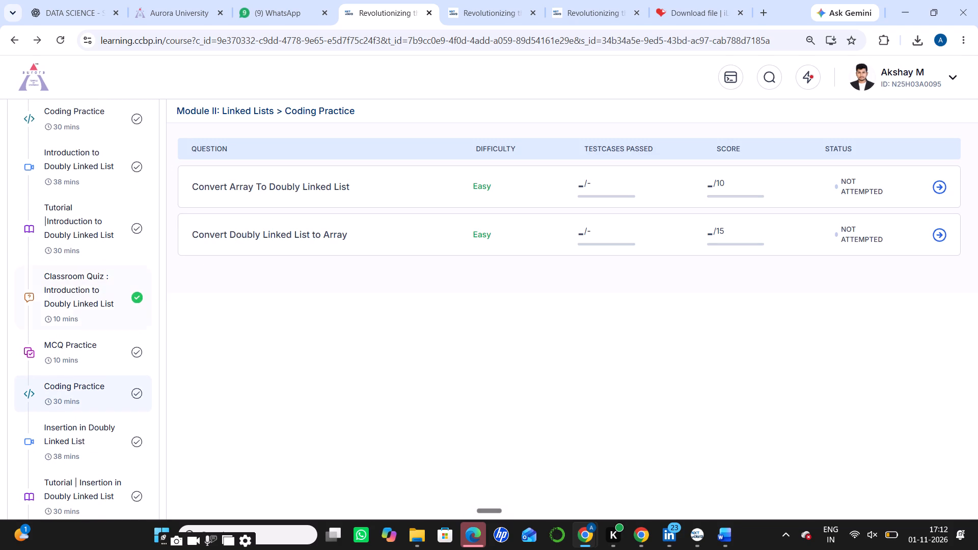
scroll(74, 428, "down", 4)
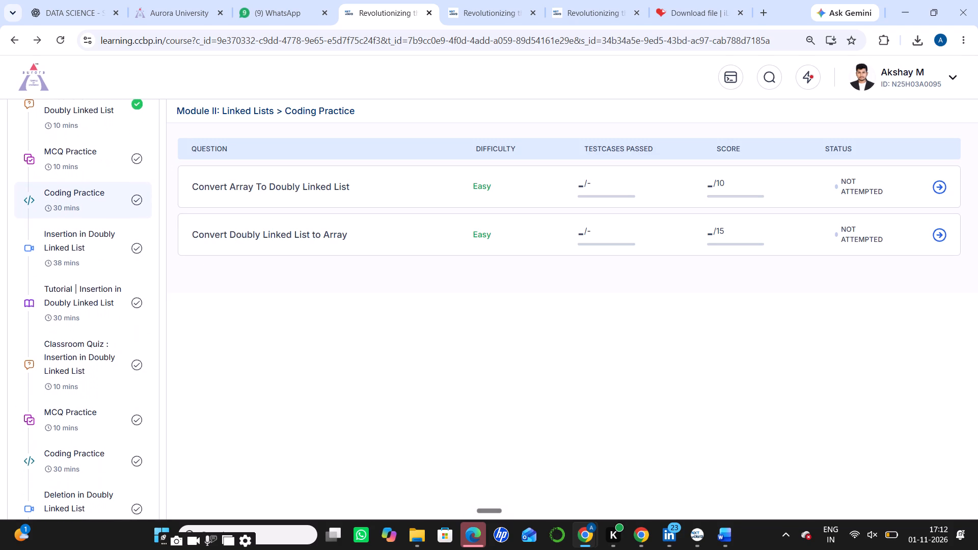
left_click(78, 454)
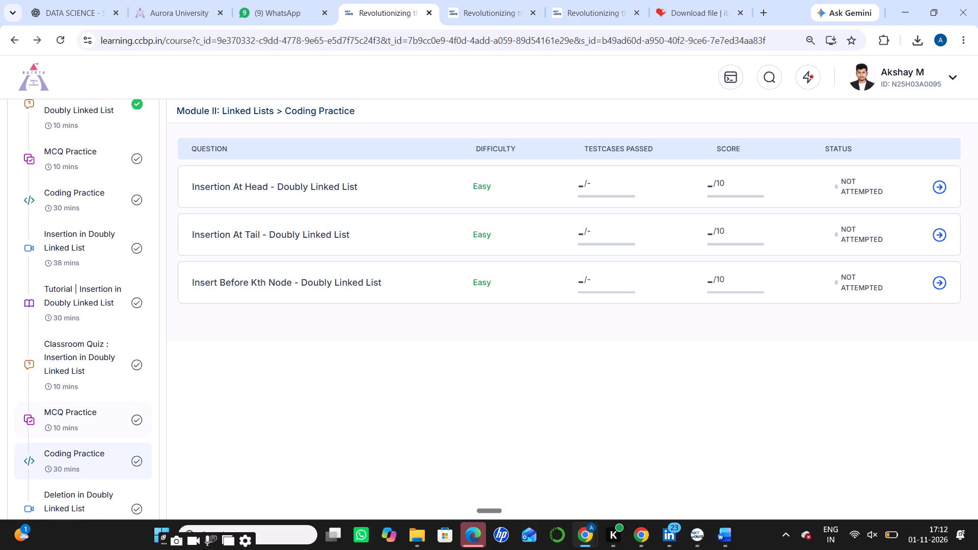
scroll(94, 436, "down", 6)
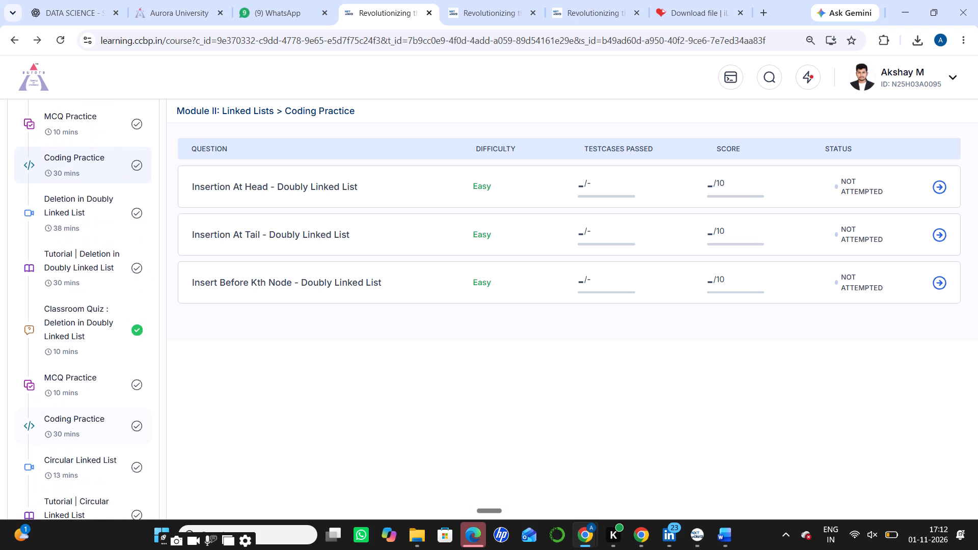
left_click(108, 425)
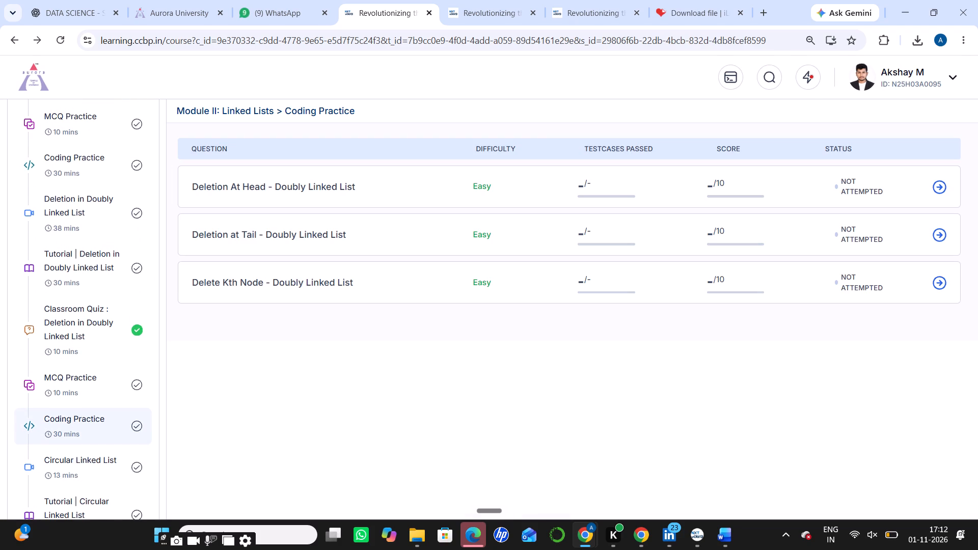
scroll(77, 435, "down", 5)
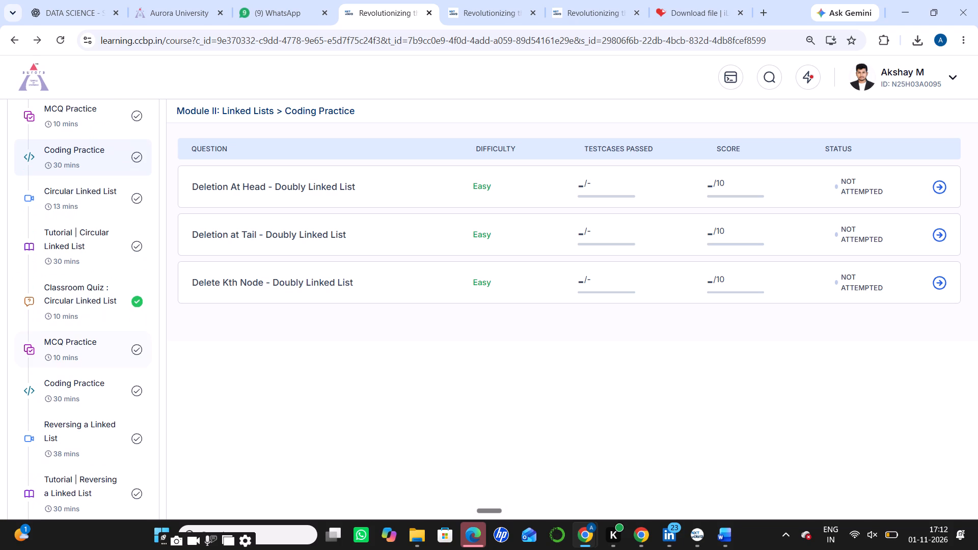
left_click(104, 382)
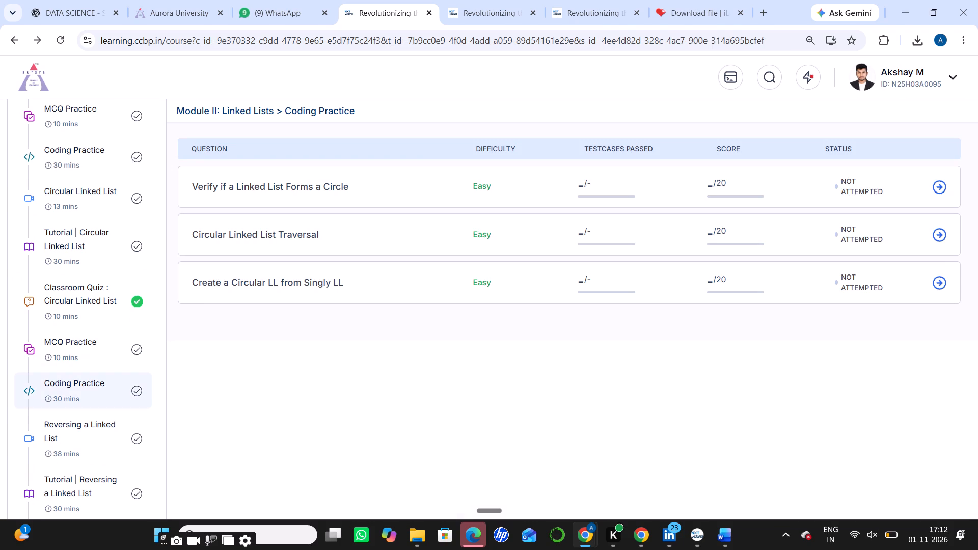
scroll(104, 382, "down", 5)
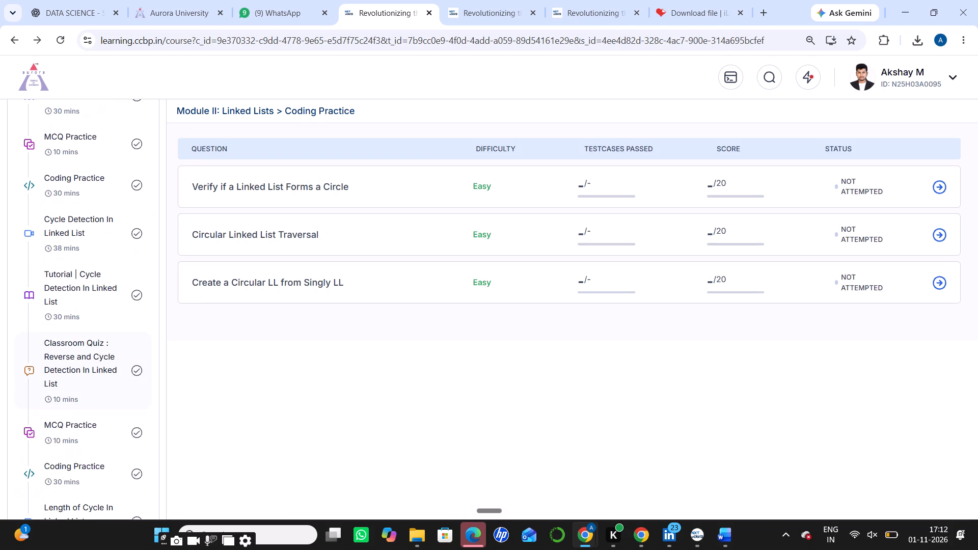
scroll(104, 382, "down", 2)
left_click(104, 382)
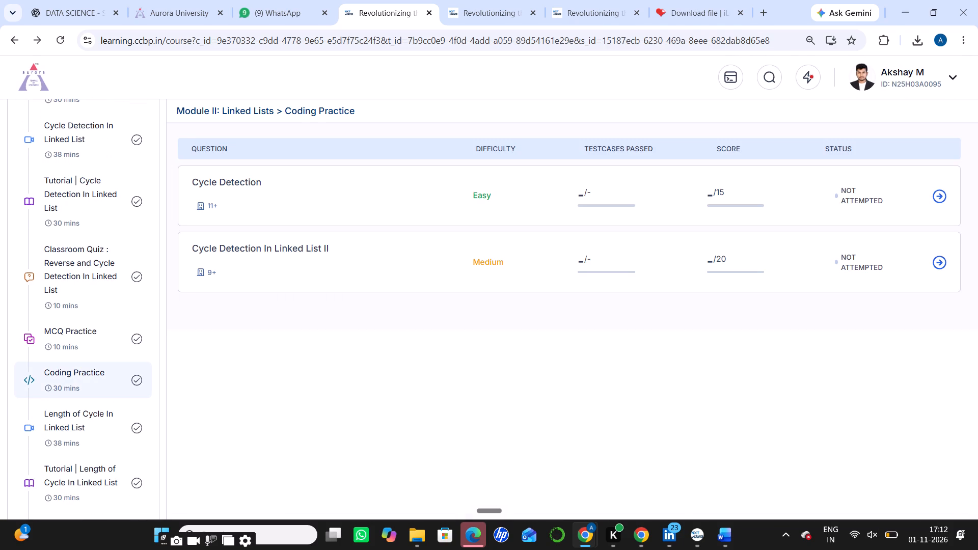
scroll(104, 382, "down", 6)
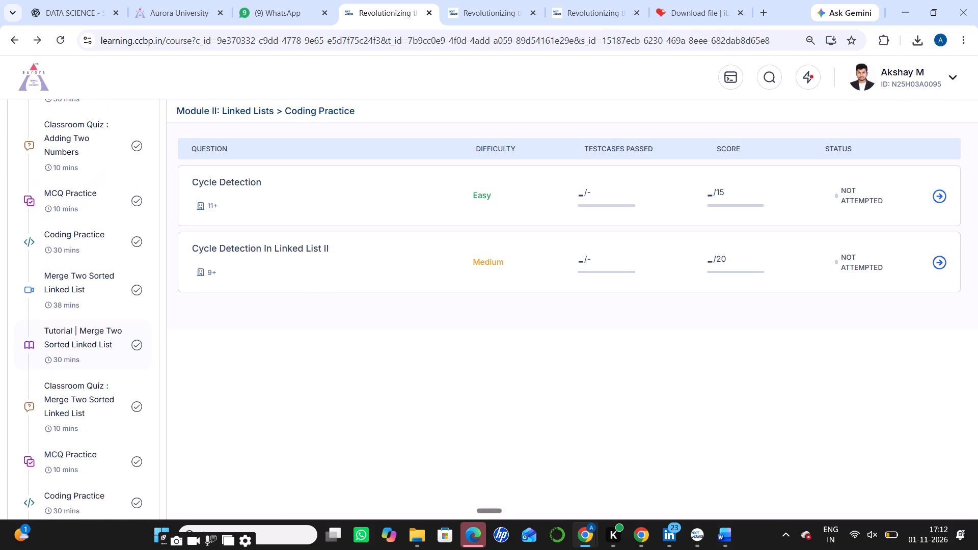
scroll(104, 382, "down", 8)
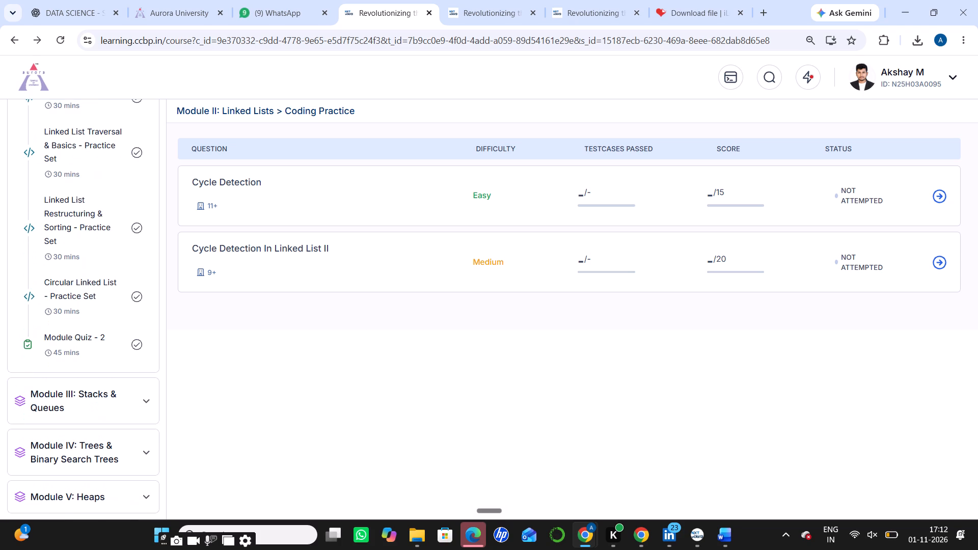
scroll(104, 382, "down", 2)
Open the Insertion At Kth Position - Linked List question from the Insertion in Linked List coding practice set.
scroll(104, 382, "up", 15)
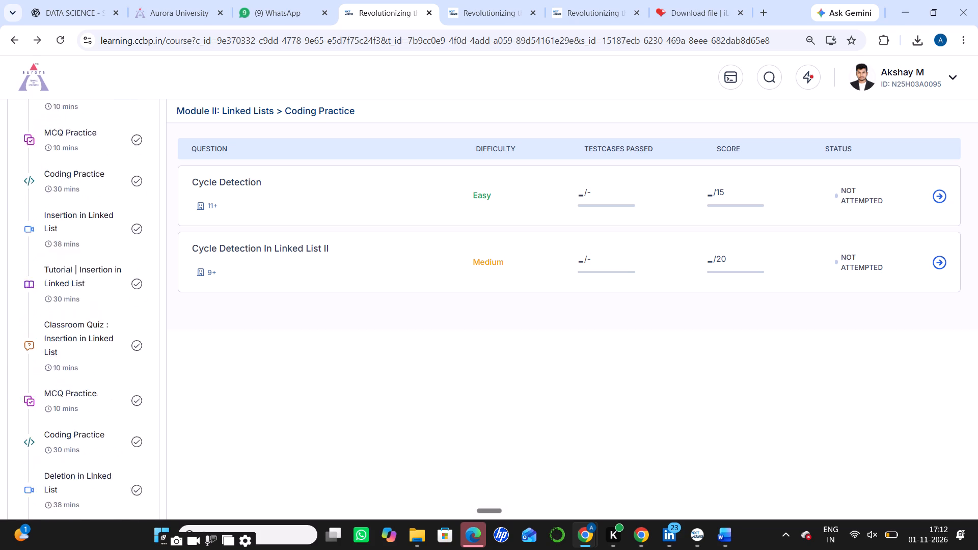
scroll(104, 382, "up", 4)
scroll(104, 382, "down", 3)
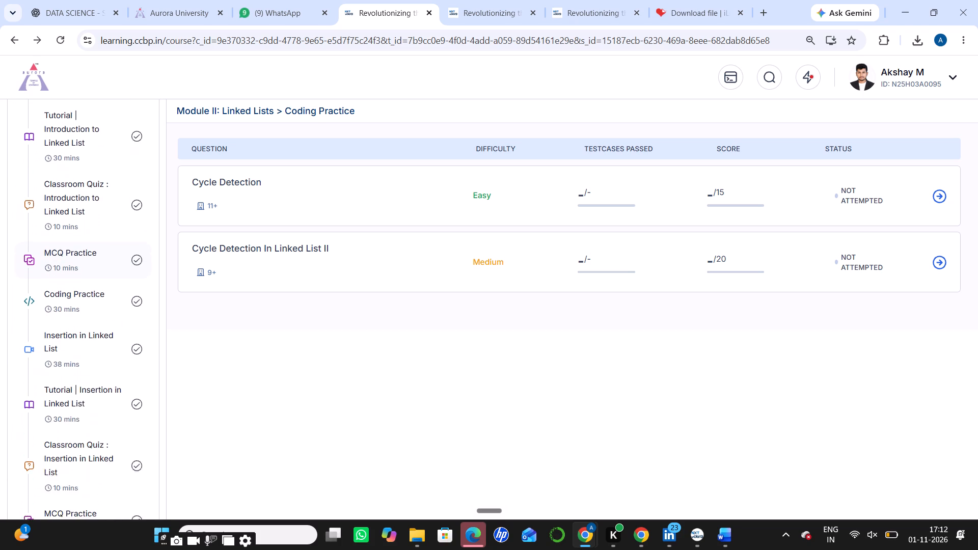
scroll(104, 382, "down", 2)
left_click(72, 427)
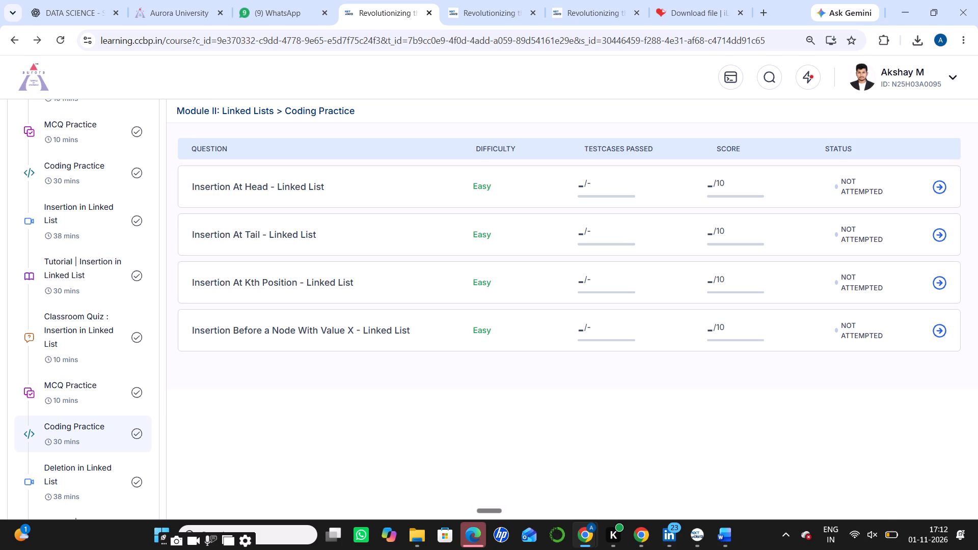
left_click(349, 291)
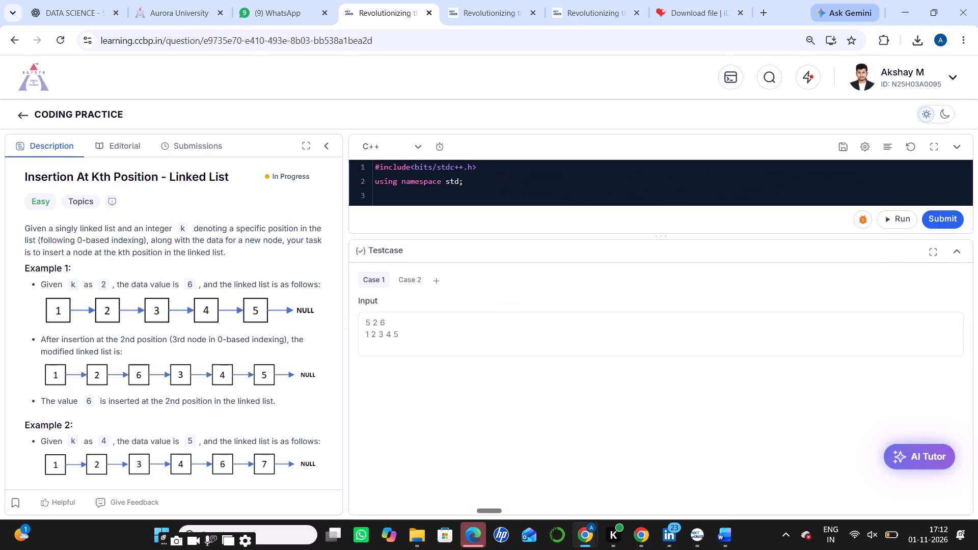
Enlarge the code editor and ask Gemini for this question's solution with the prompt "NOW THIS".
left_click_drag(610, 234, 671, 536)
left_click(837, 0)
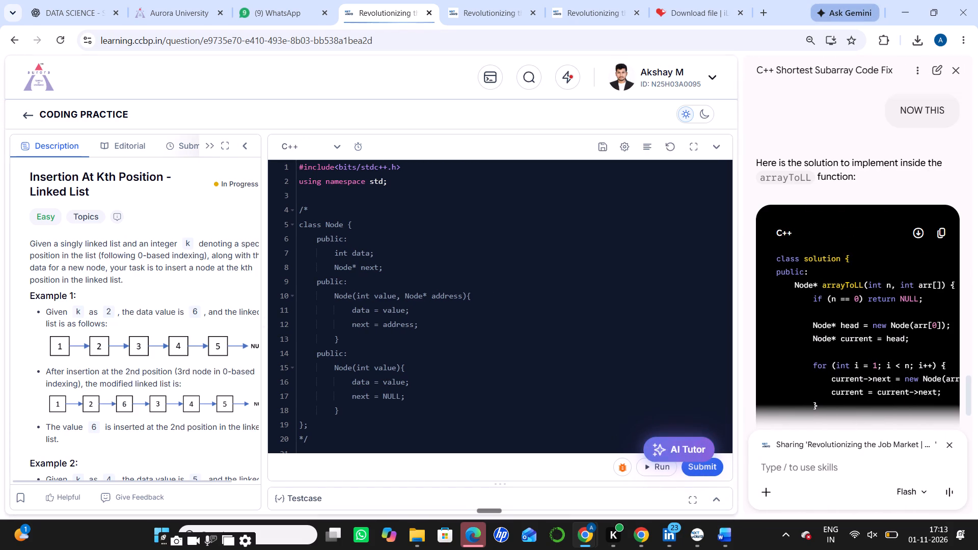
type("NOW THIS")
key("Return")
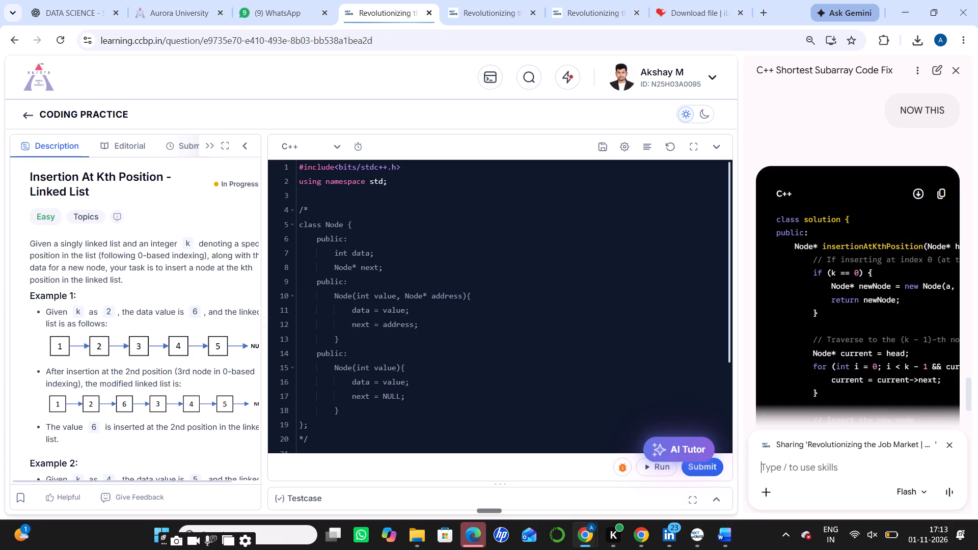
Clear all the starter code from the C++ editor of the Insertion At Kth Position question.
left_click_drag(454, 395, 313, 204)
key("BackSpace")
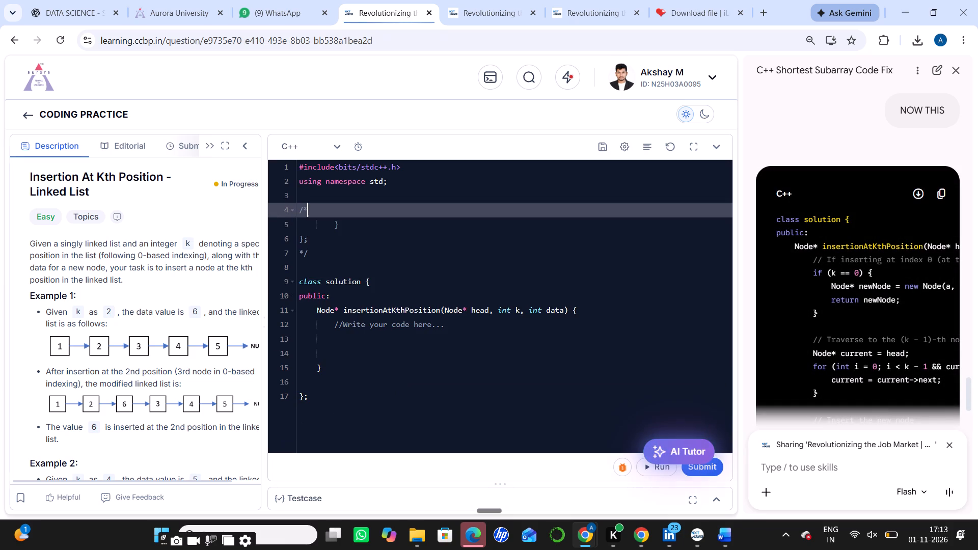
left_click_drag(363, 444, 279, 121)
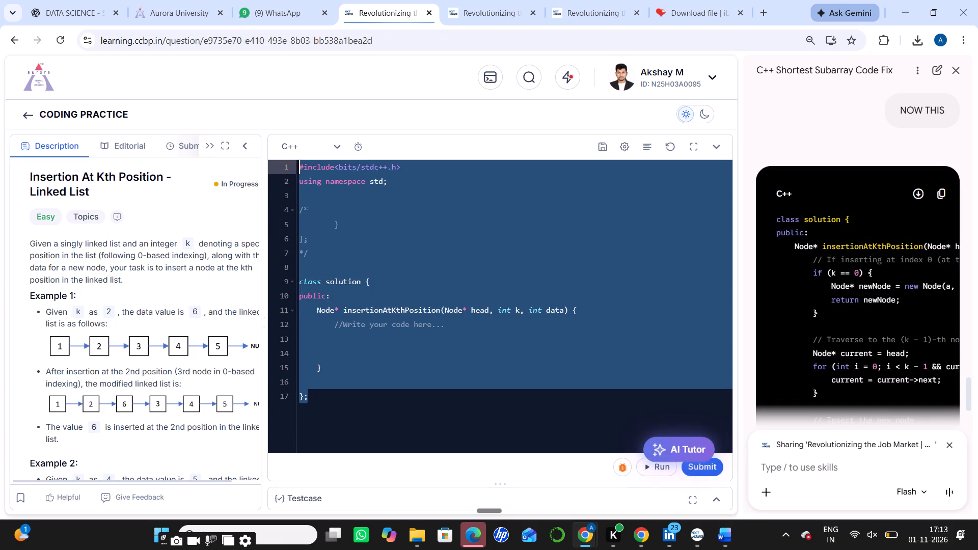
key("BackSpace")
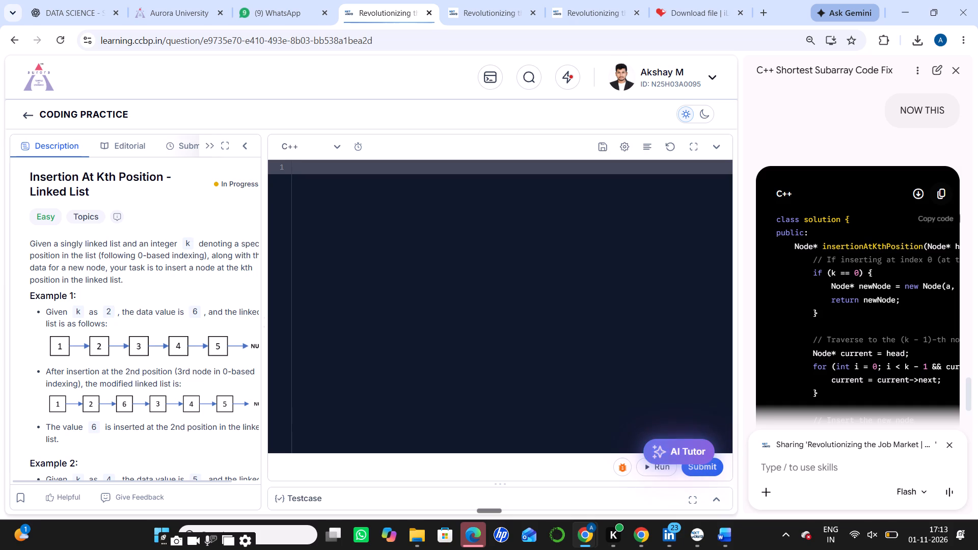
Copy Gemini's C++ solution, close the assistant, and paste the code into the empty Insertion At Kth Position editor.
left_click(941, 191)
left_click(958, 77)
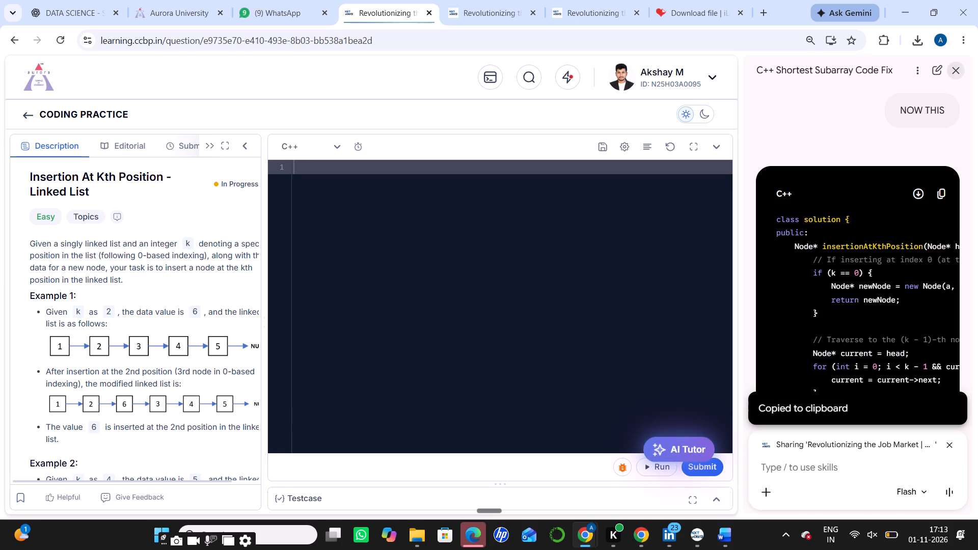
left_click(577, 293)
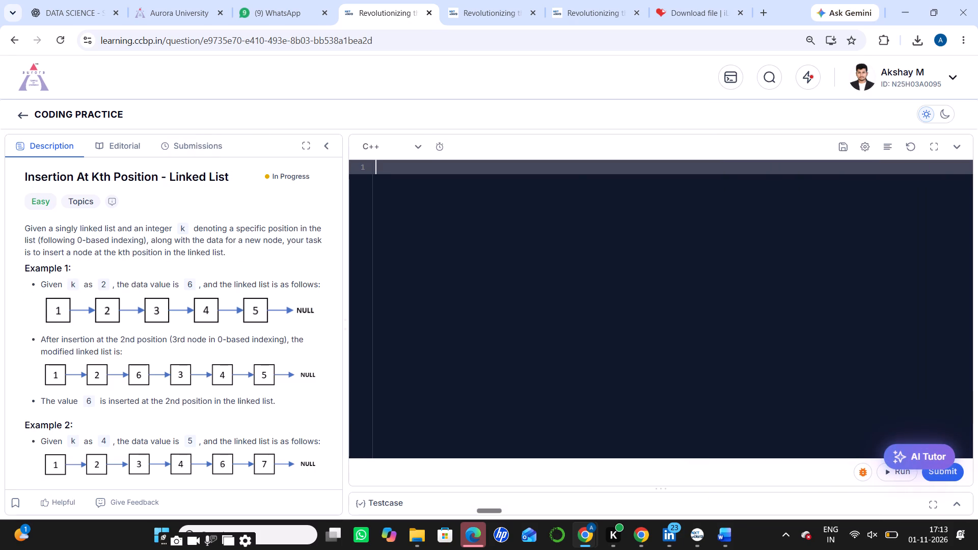
key("ctrl+v")
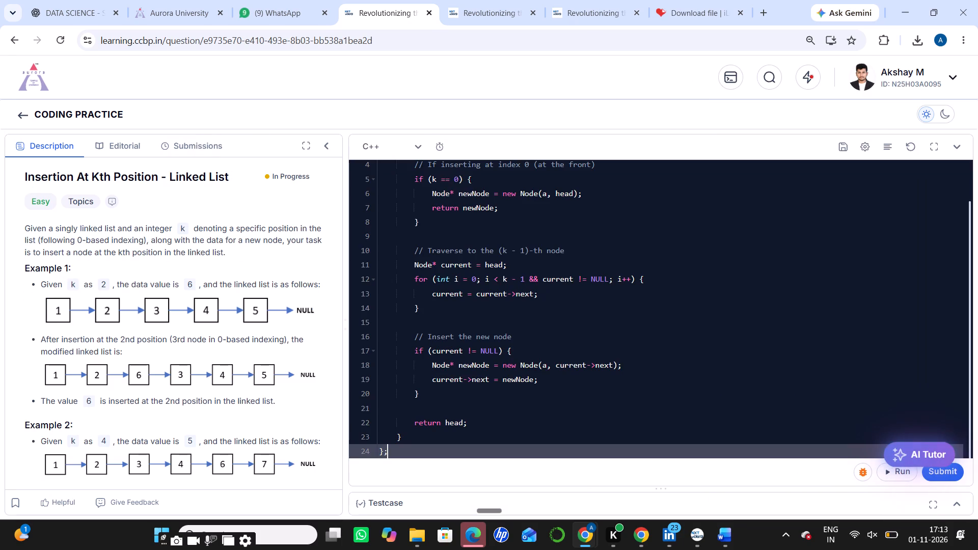
Delete the three explanatory comment lines about inserting the new node, traversing the list, and inserting at index 0 from the code.
left_click_drag(531, 335, 399, 334)
key("BackSpace")
key("BackSpace")
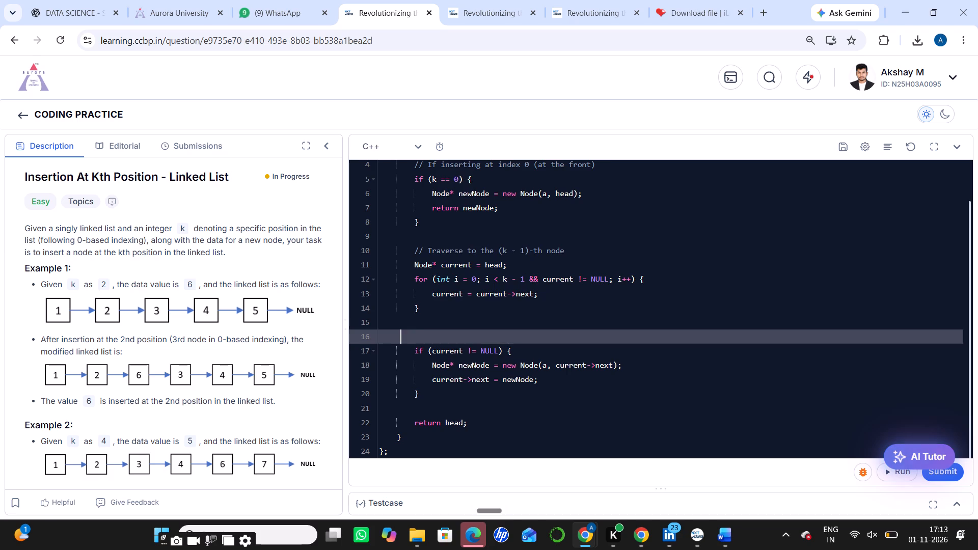
key("BackSpace")
key("BackSpace")
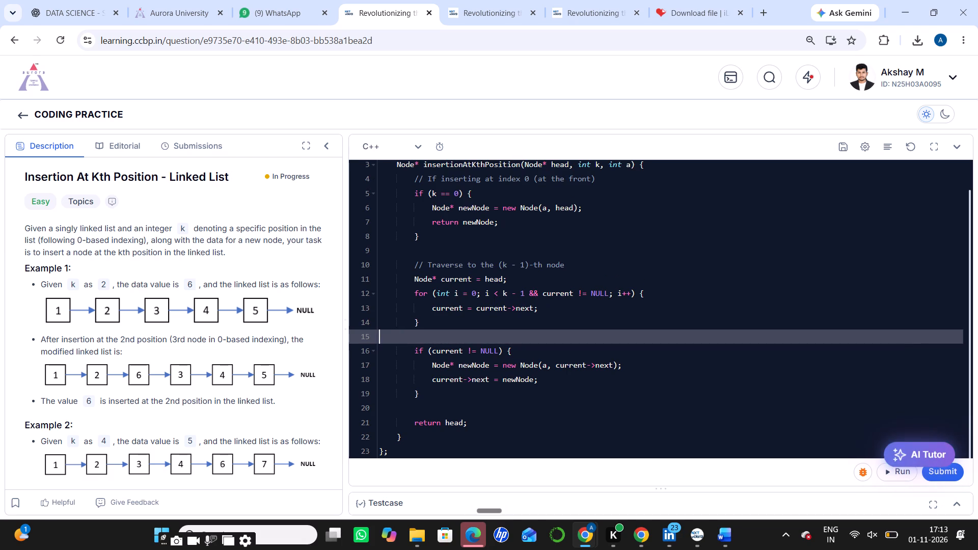
left_click_drag(381, 260, 622, 270)
key("BackSpace")
key("BackSpace")
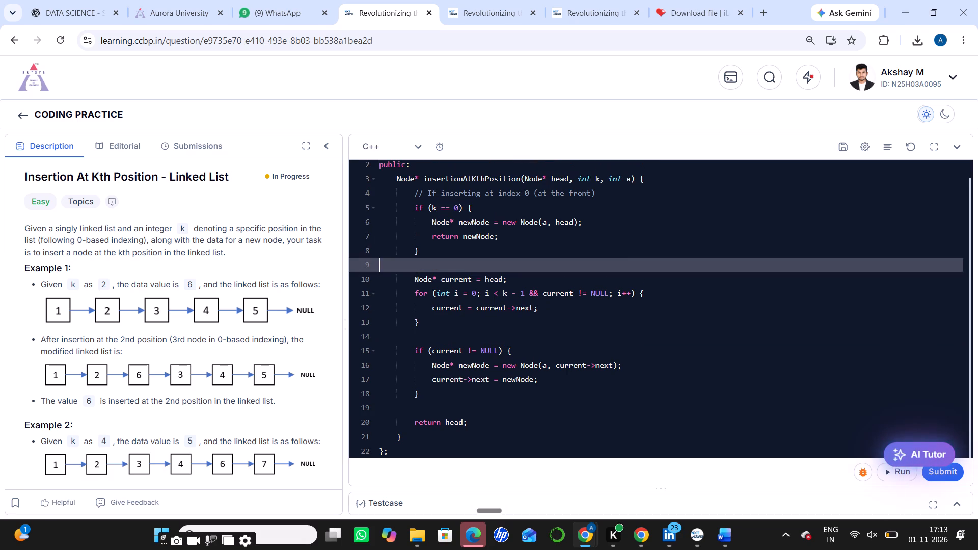
scroll(620, 339, "down", 2)
scroll(620, 339, "up", 4)
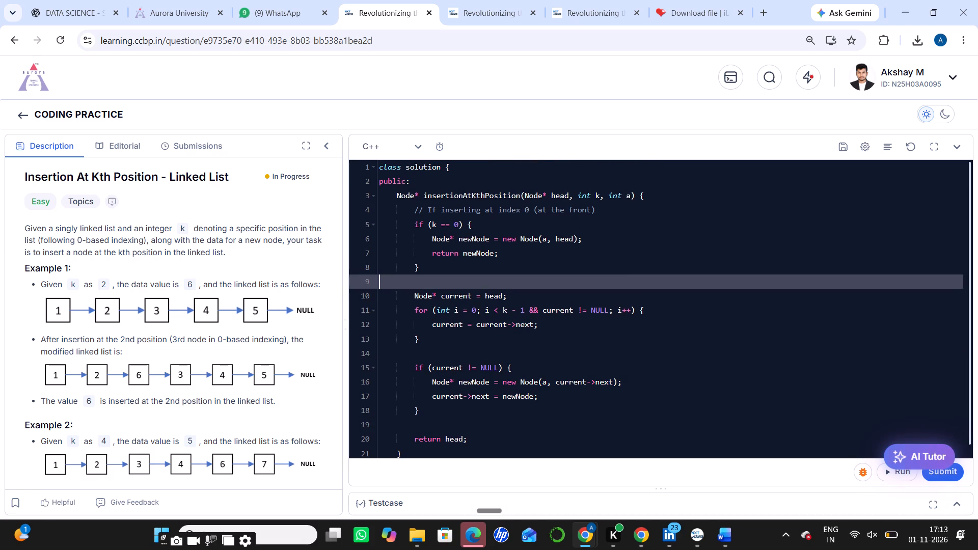
left_click_drag(610, 212, 382, 210)
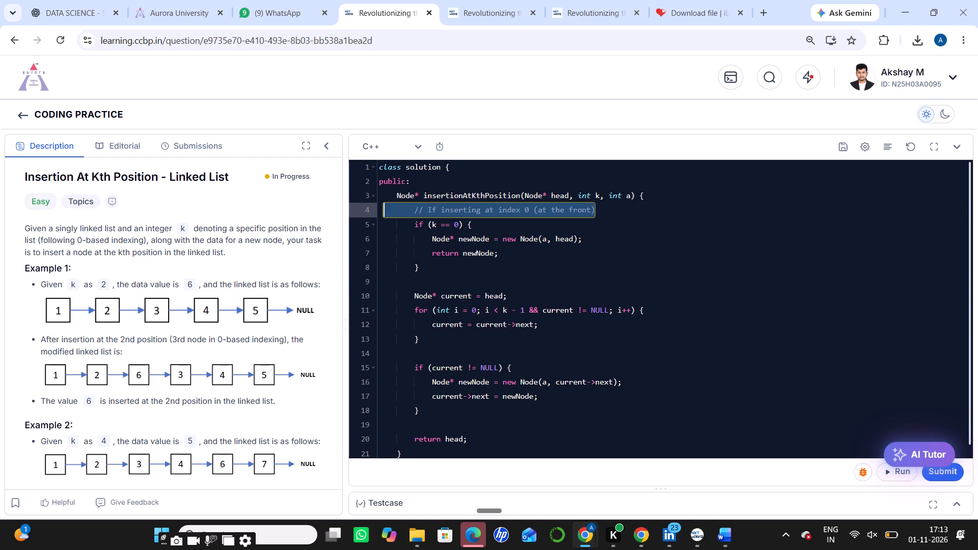
left_click_drag(382, 210, 374, 213)
key("BackSpace")
key("BackSpace")
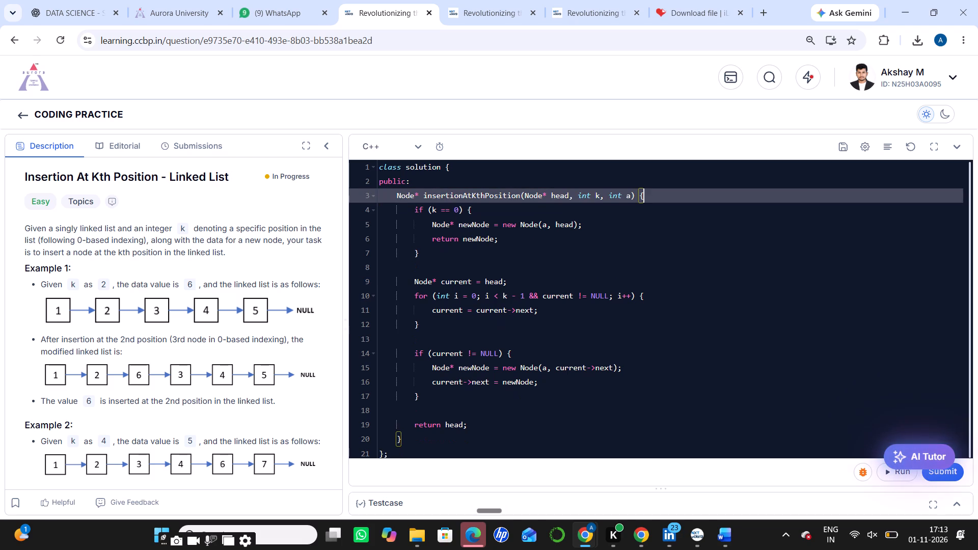
scroll(535, 370, "down", 2)
scroll(535, 370, "up", 1)
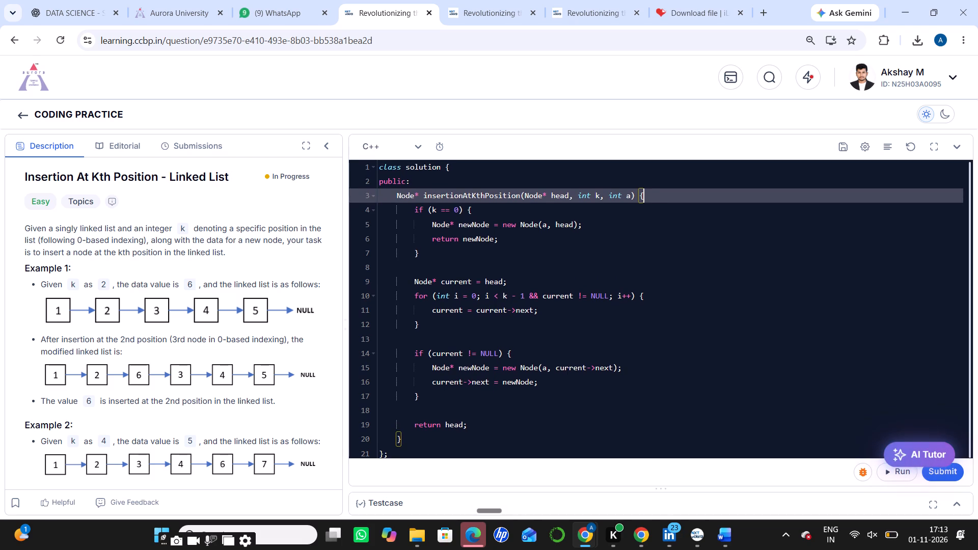
Capture a screen snip of the coding practice page showing the profile header, question description and full C++ solution.
left_click(467, 452)
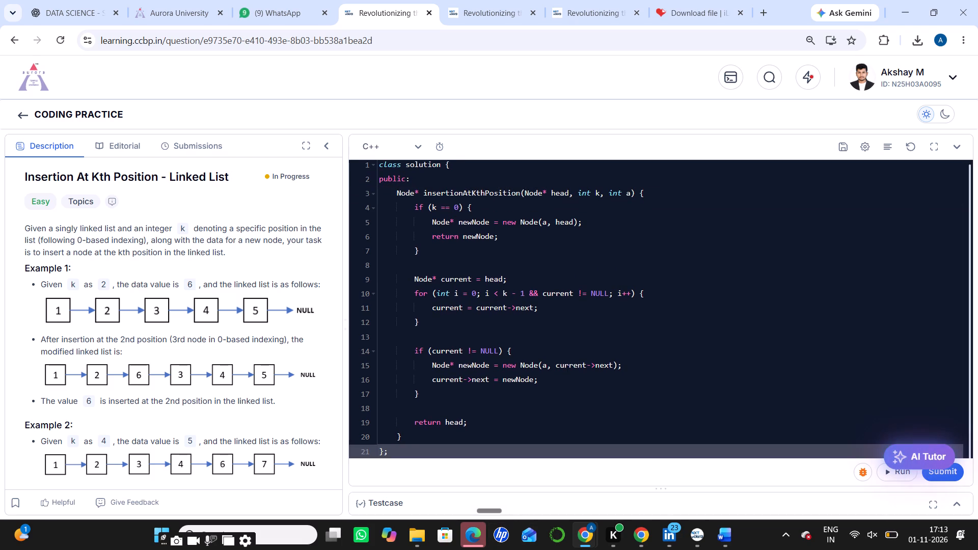
key("Print")
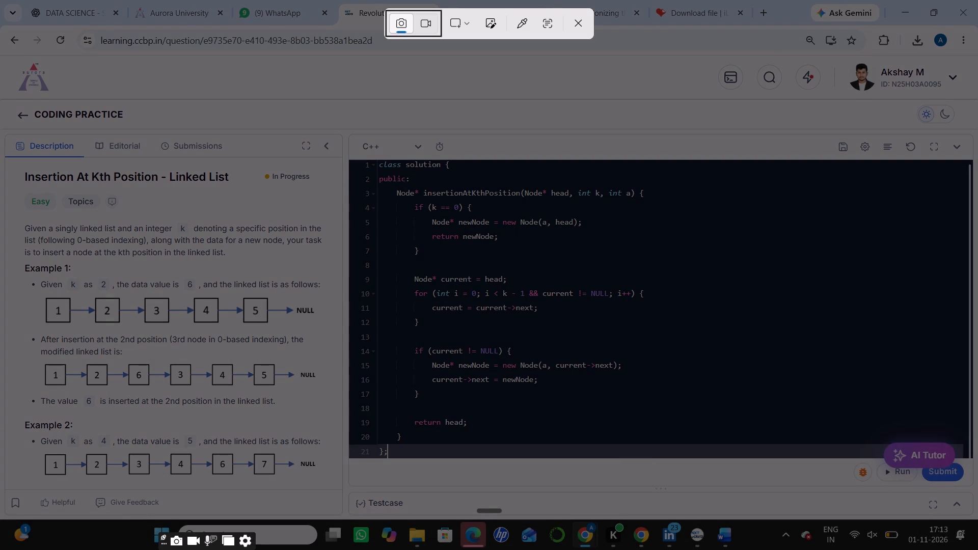
left_click_drag(0, 54, 977, 459)
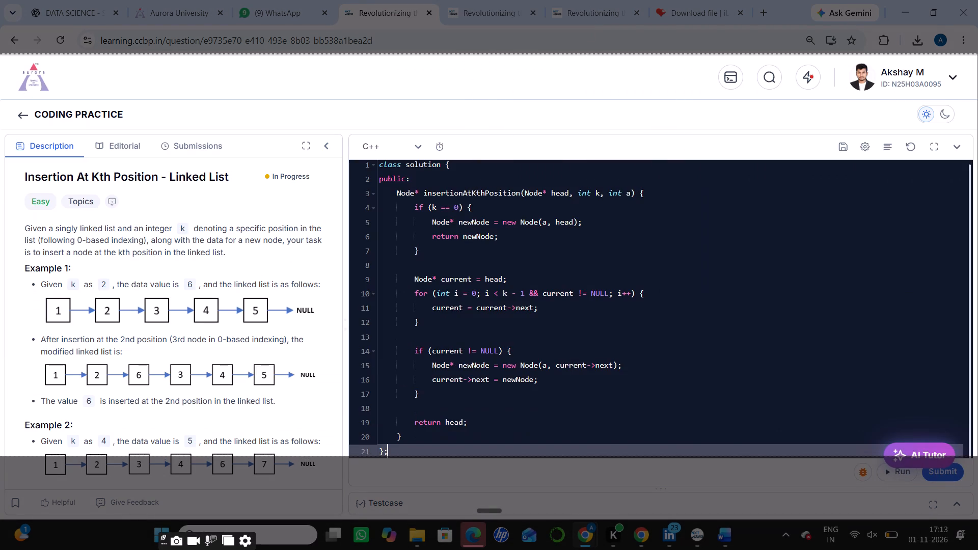
left_click_drag(977, 459, 977, 467)
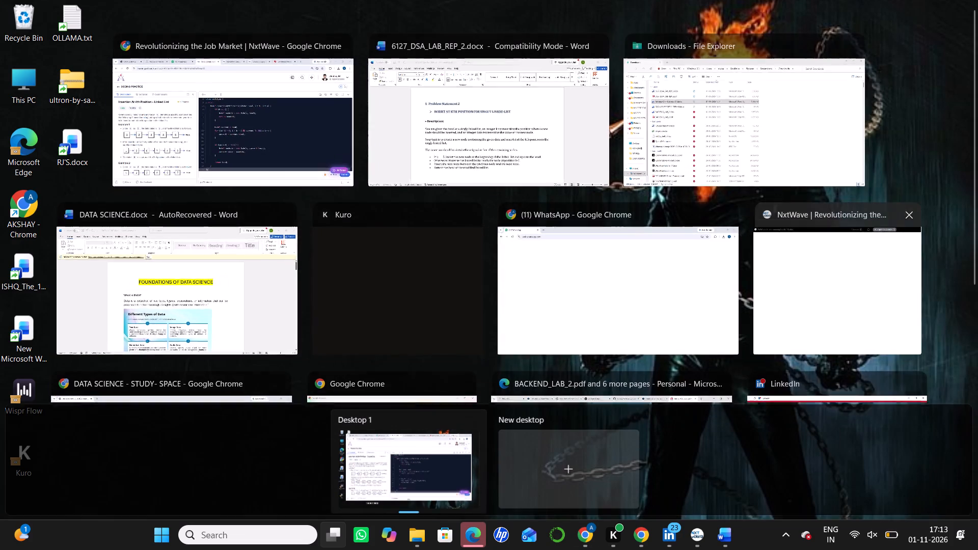
In the Word lab report, replace the old source code screenshot under Problem Statement 2 with the captured code snip.
left_click(525, 136)
scroll(405, 291, "down", 3)
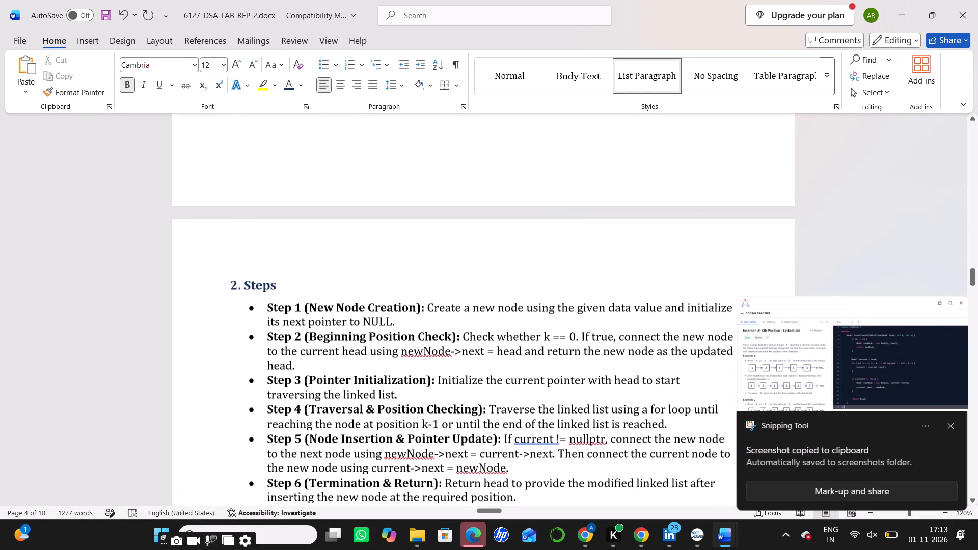
scroll(405, 291, "down", 3)
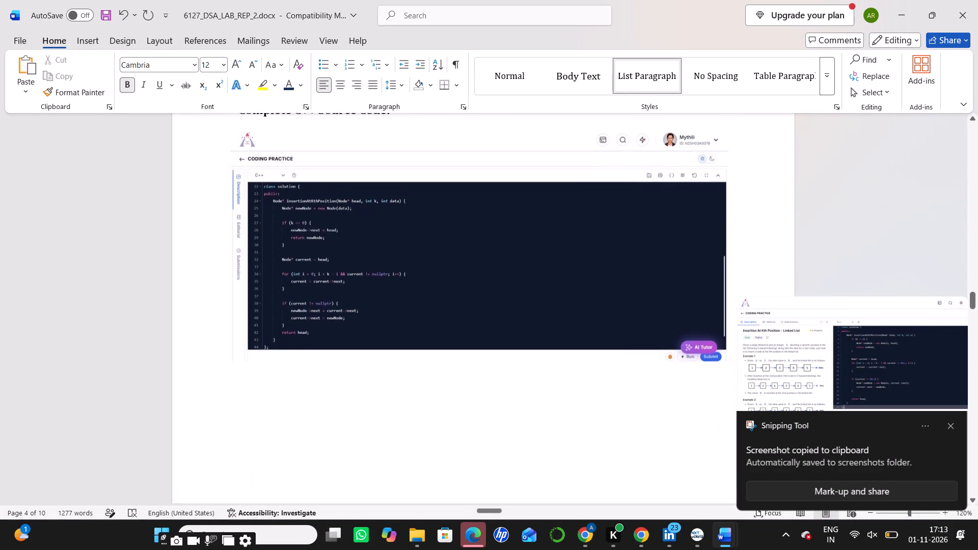
left_click(364, 276)
key("BackSpace")
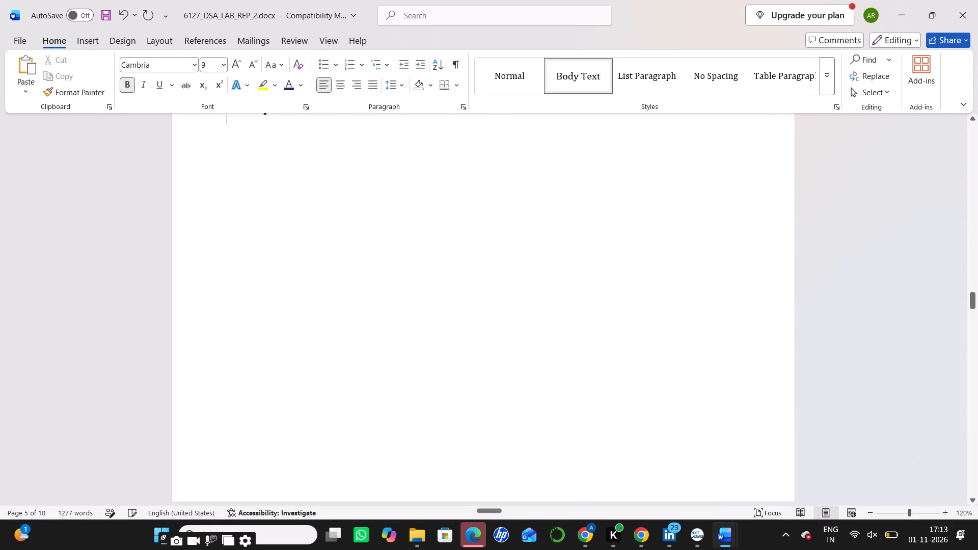
key("ctrl+v")
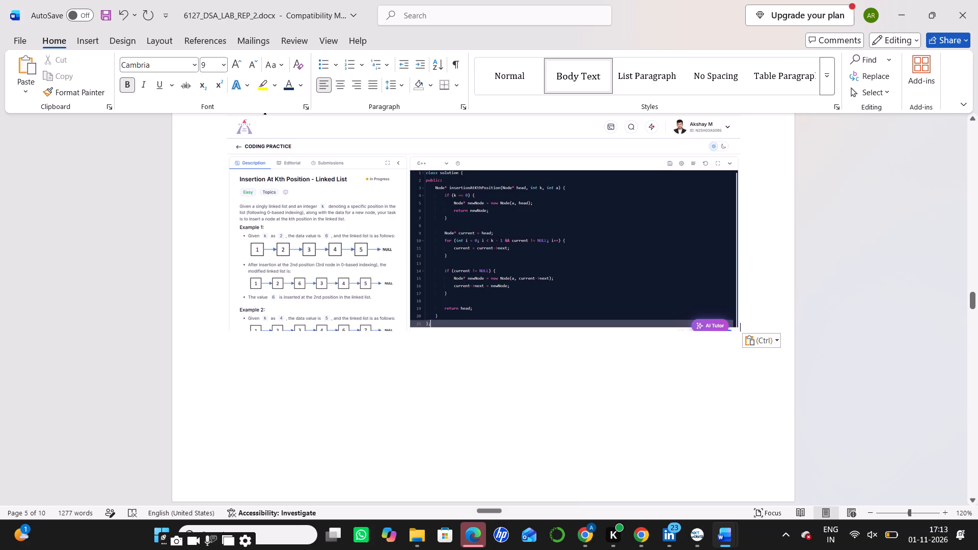
Delete the old submission result screenshot under Problem Statement 2's Execution Output / Screenshot Placement heading.
scroll(422, 296, "right", 1)
scroll(422, 296, "down", 1)
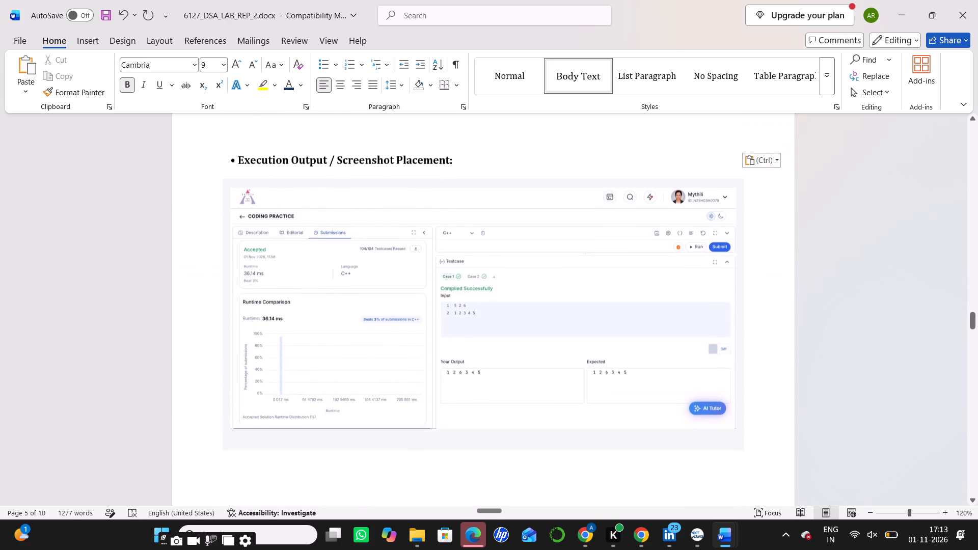
scroll(422, 296, "down", 1)
left_click(463, 289)
key("BackSpace")
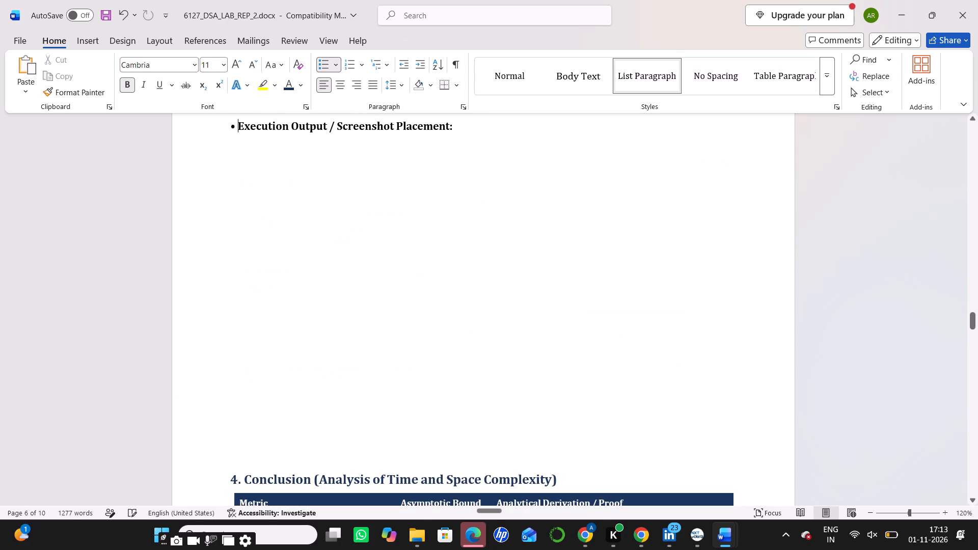
Back in Chrome, submit the Insertion At Kth Position solution and run it against the sample test cases.
left_click(487, 127)
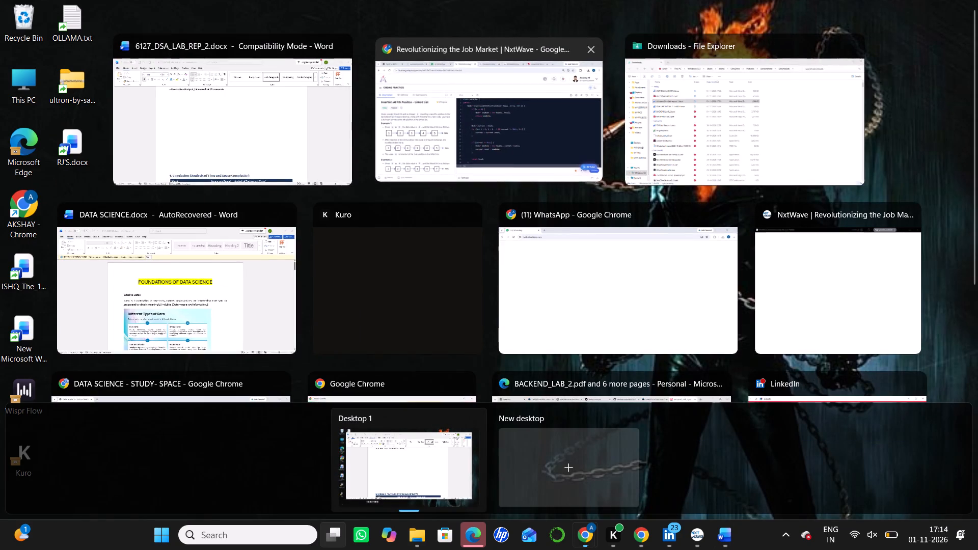
left_click(941, 480)
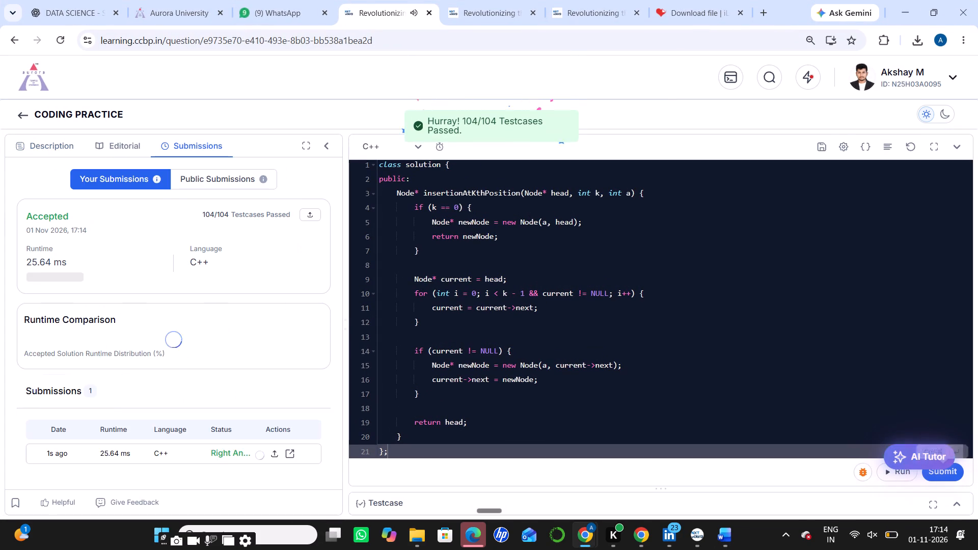
left_click(889, 477)
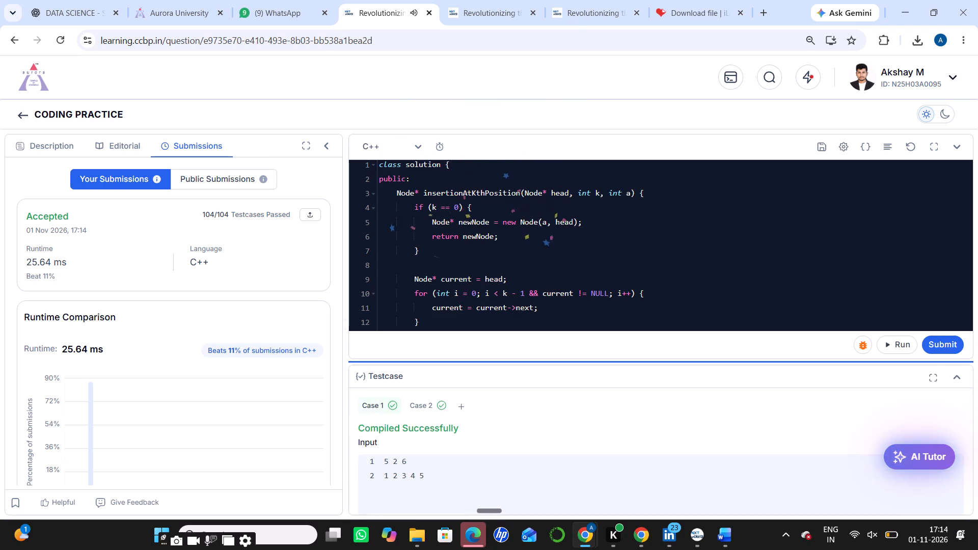
Enlarge the test case area to show the outputs and capture a screen snip of the submission and test results.
left_click_drag(646, 362, 650, 250)
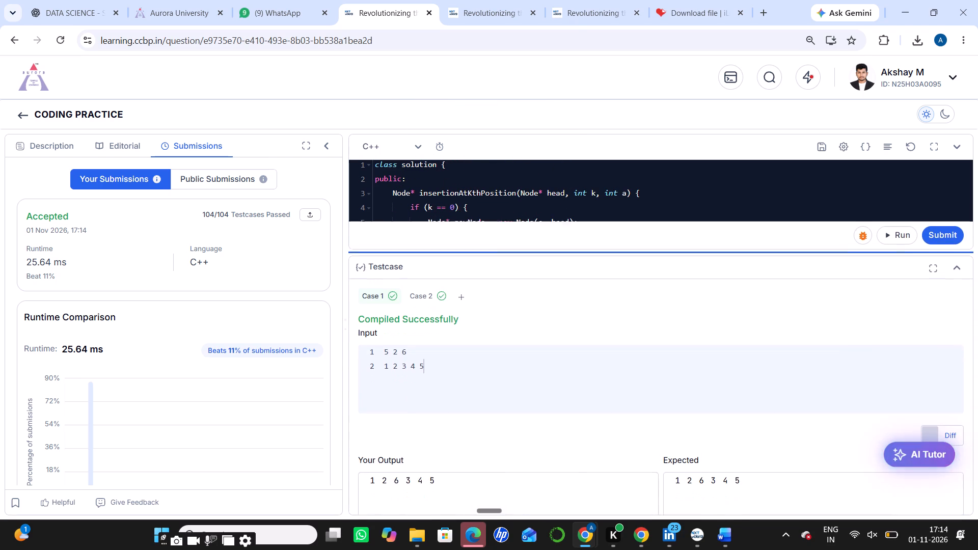
left_click_drag(650, 250, 654, 256)
key("Print")
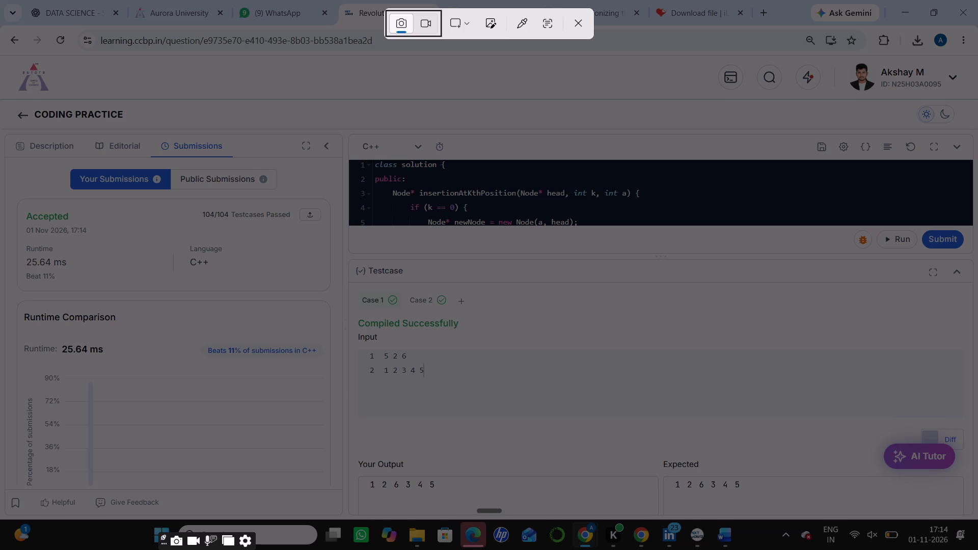
left_click_drag(0, 52, 977, 522)
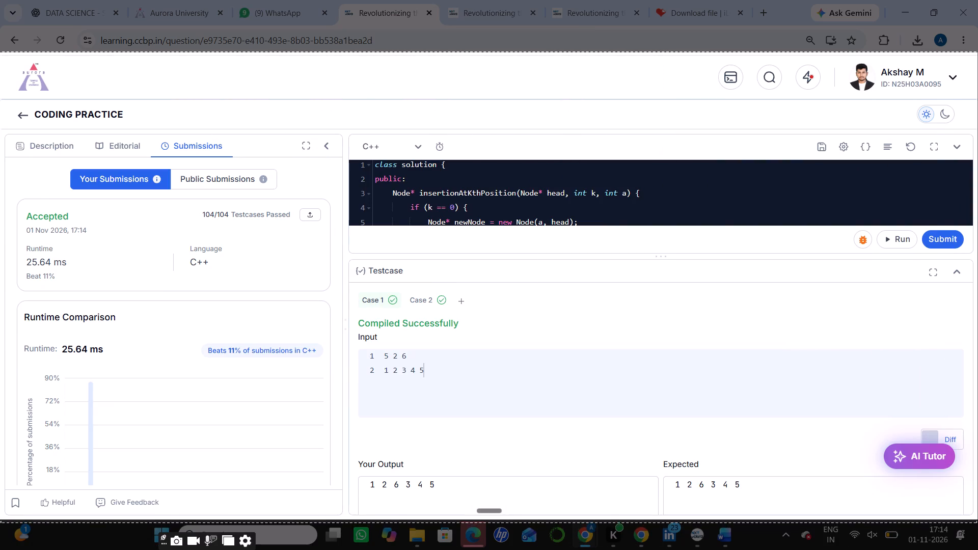
left_click_drag(977, 522, 977, 519)
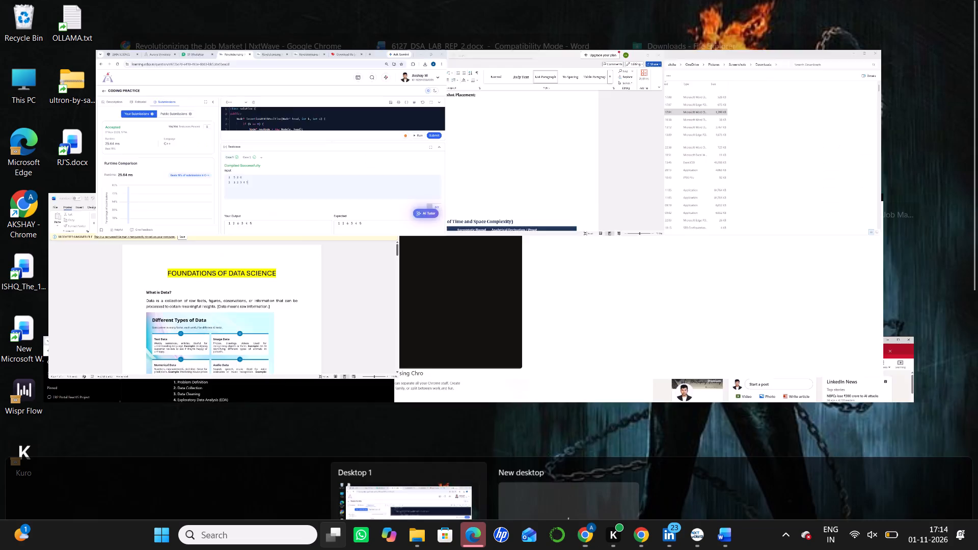
Paste the results snip below the Execution Output / Screenshot Placement heading of Problem Statement 2 in the Word report.
left_click(529, 103)
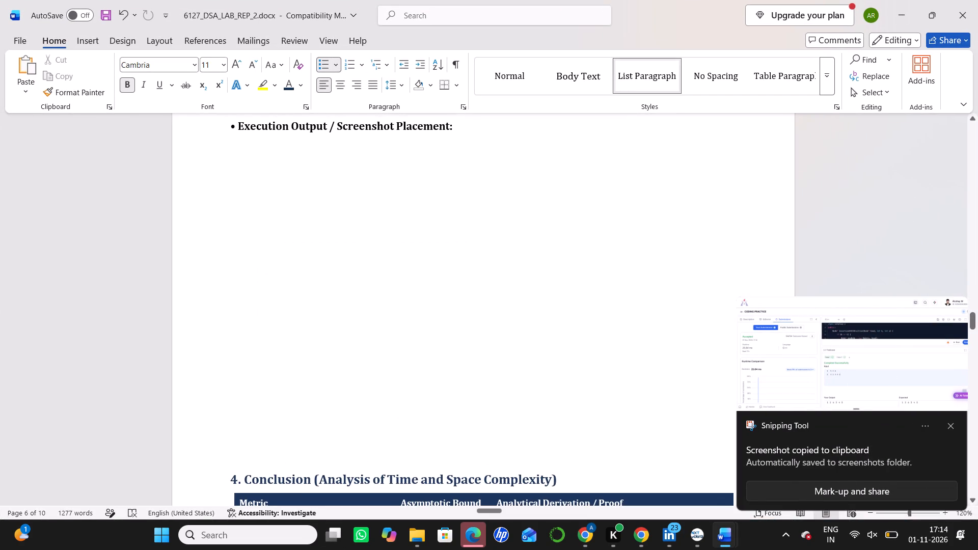
left_click(474, 135)
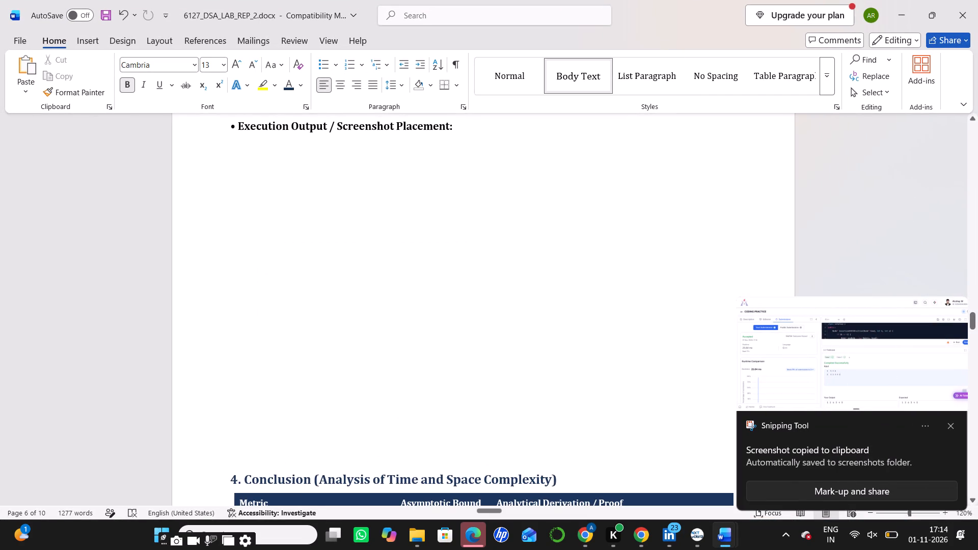
key("ctrl+v")
Delete the surplus blank lines between the new output screenshot and the 4. Conclusion heading.
scroll(422, 226, "down", 1)
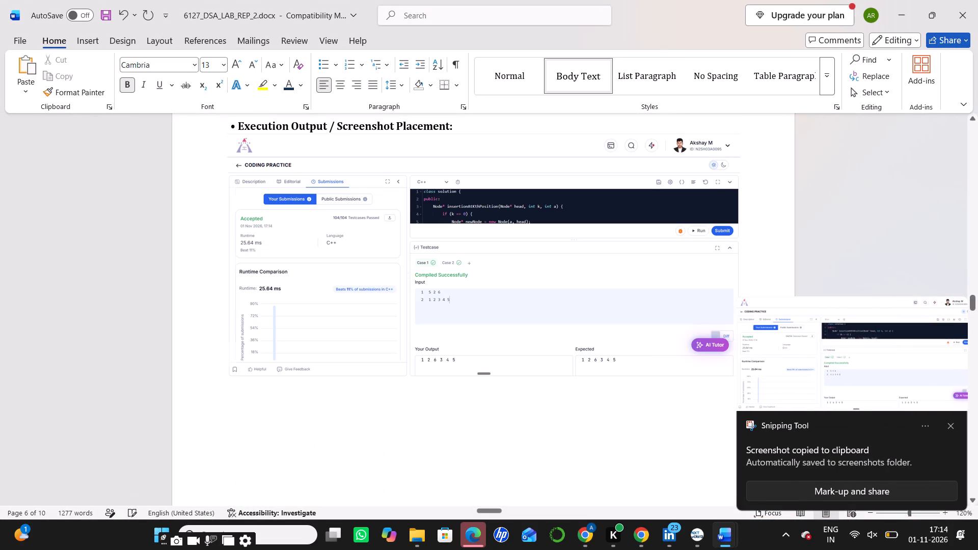
scroll(422, 226, "down", 1)
left_click(340, 287)
left_click_drag(293, 398, 270, 311)
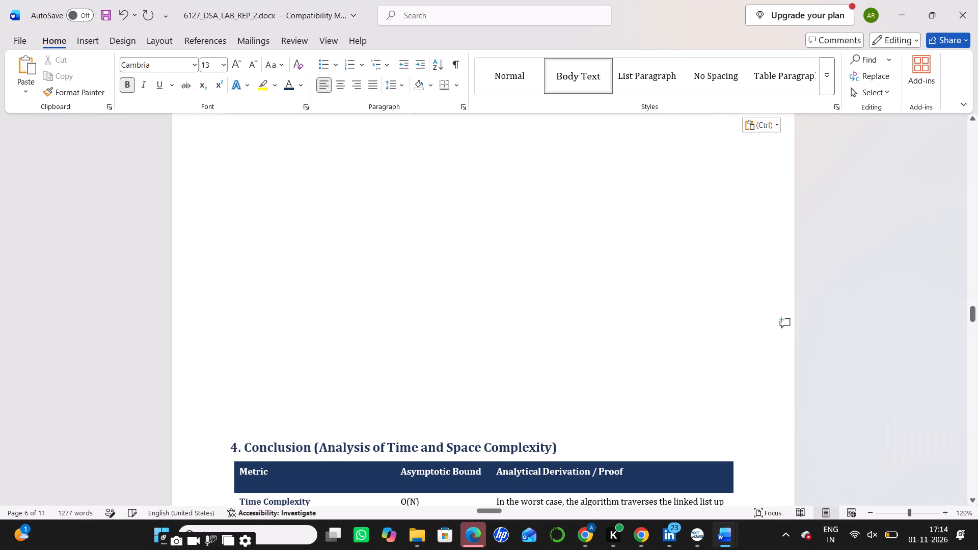
left_click_drag(270, 311, 256, 172)
key("BackSpace")
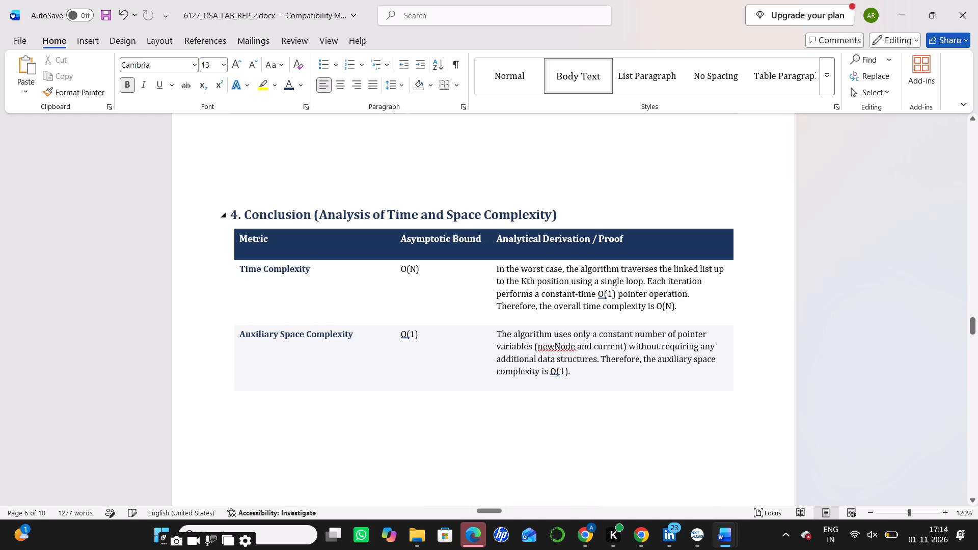
scroll(345, 225, "up", 1)
key("BackSpace")
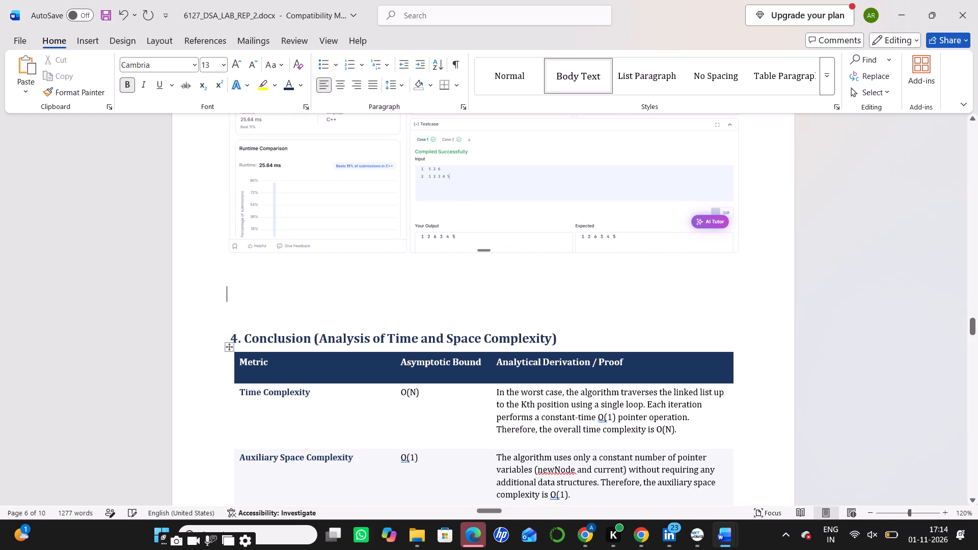
Switch to Chrome and open the Delete Node With Value X - Linked List problem from the deletion Coding Practice set.
scroll(361, 368, "down", 4)
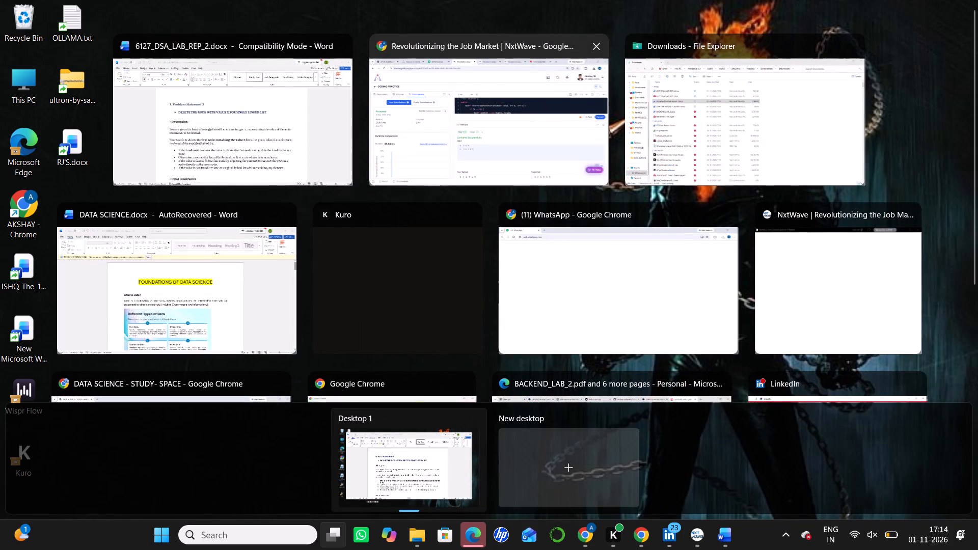
left_click(486, 135)
left_click(22, 114)
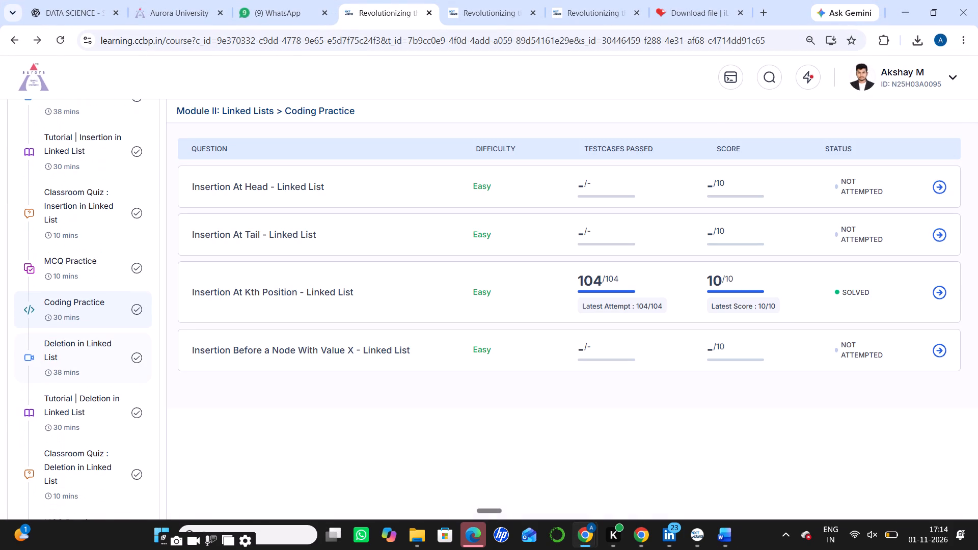
scroll(84, 345, "down", 4)
left_click(84, 345)
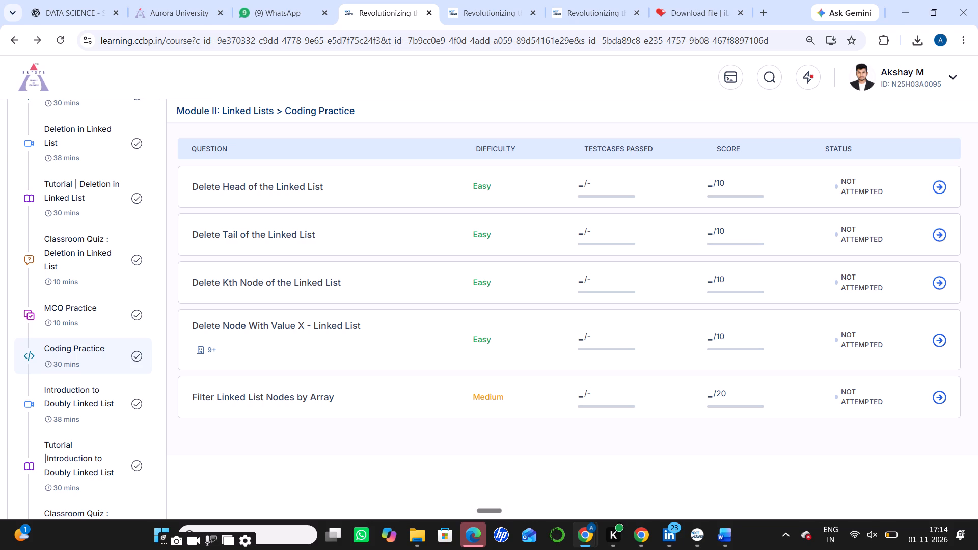
left_click(312, 333)
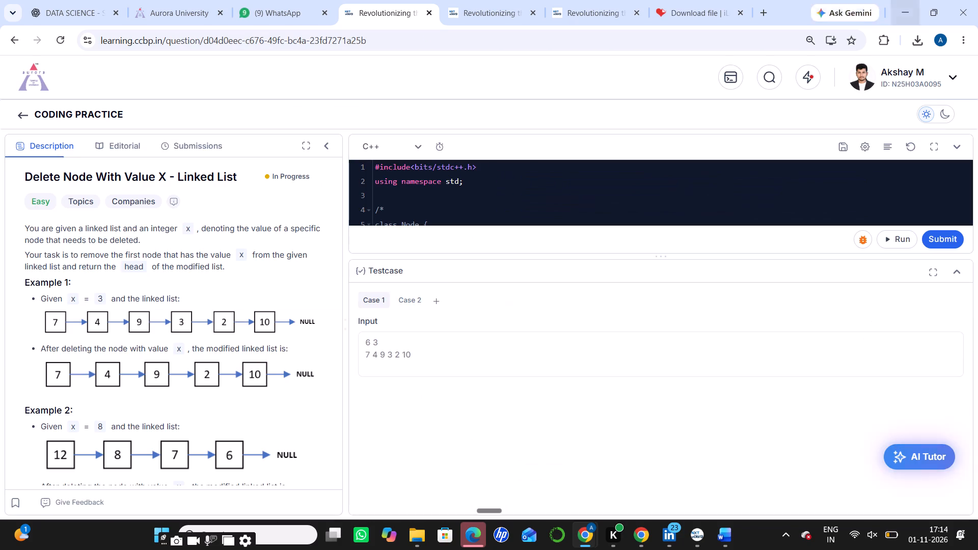
Ask Gemini "NOW THIS" for the open problem and copy the C++ solution it generates.
left_click(841, 12)
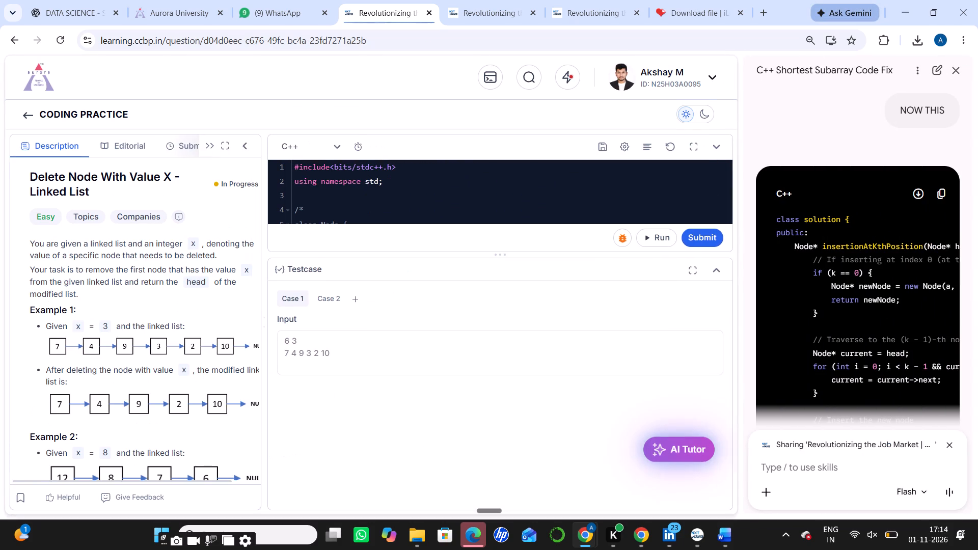
type("NOW THIS")
key("Return")
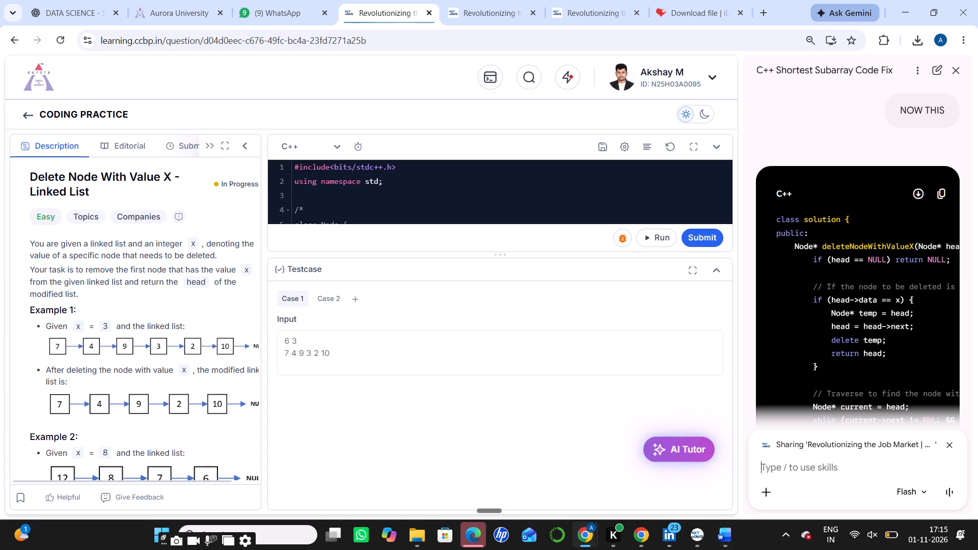
left_click(942, 193)
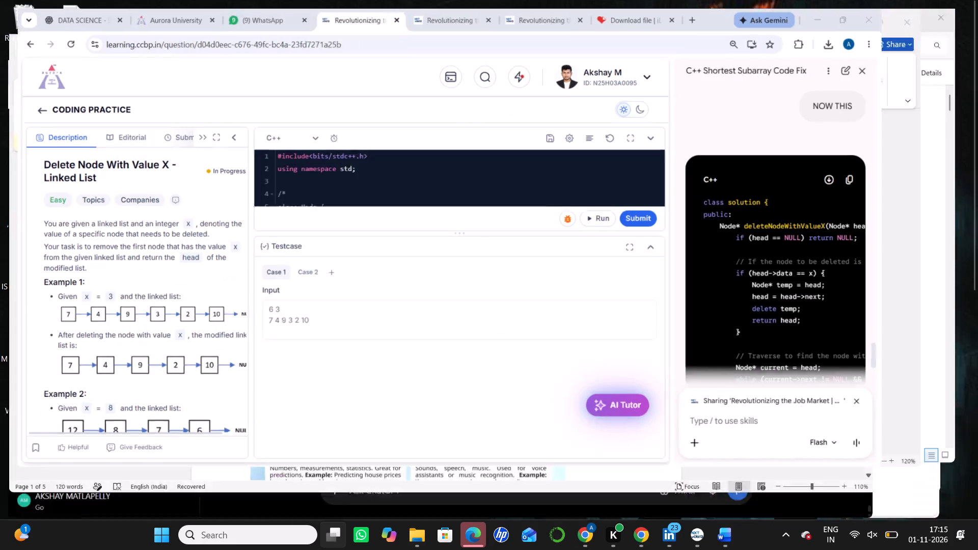
Enlarge the code editor, replace all the starter code with the copied deleteNodeWithValueX solution, and close the Gemini assistant.
left_click_drag(469, 254, 515, 549)
left_click_drag(320, 526, 350, 418)
left_click(350, 418)
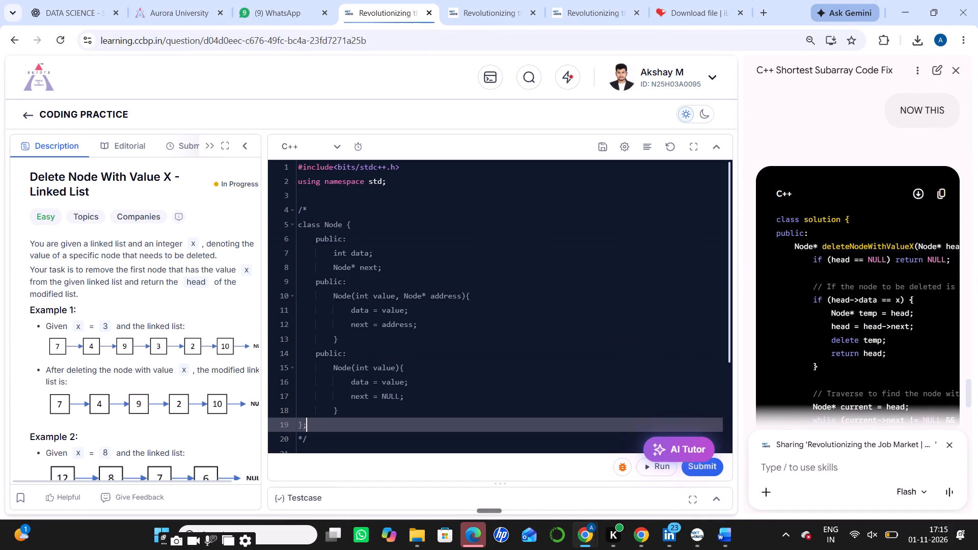
key("ctrl+a")
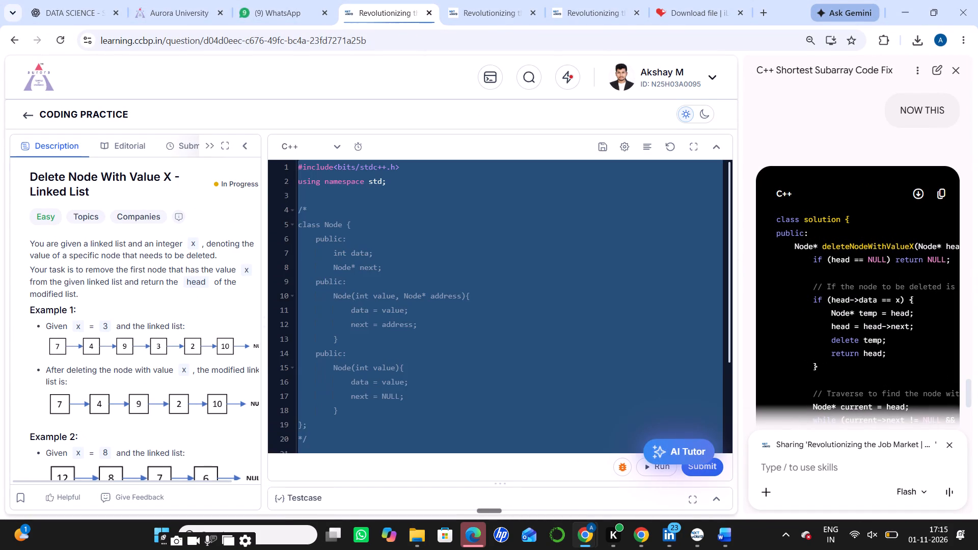
key("BackSpace")
key("ctrl+v")
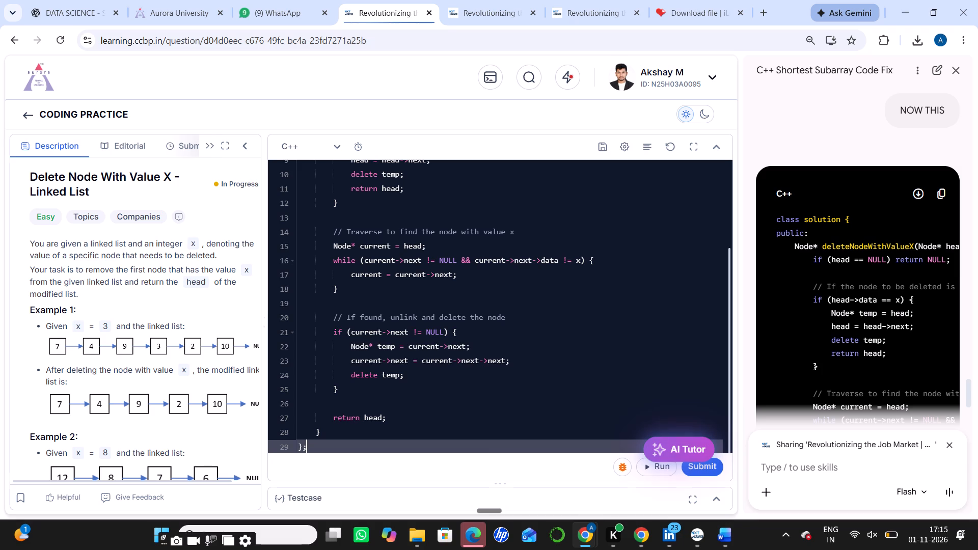
left_click(962, 66)
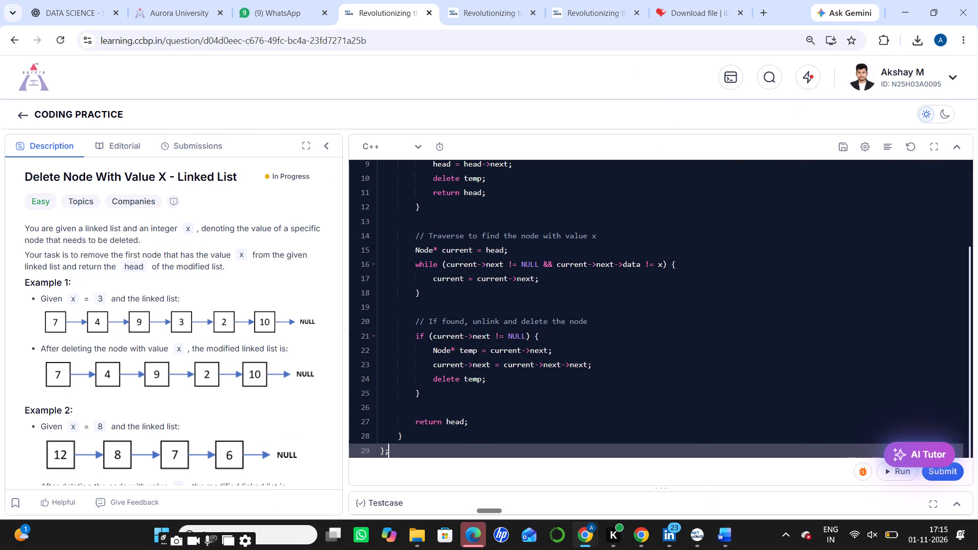
Delete the three explanatory comment lines from the solution code: unlinking the found node, traversing to value x, and the head node case.
left_click_drag(604, 325, 399, 308)
key("BackSpace")
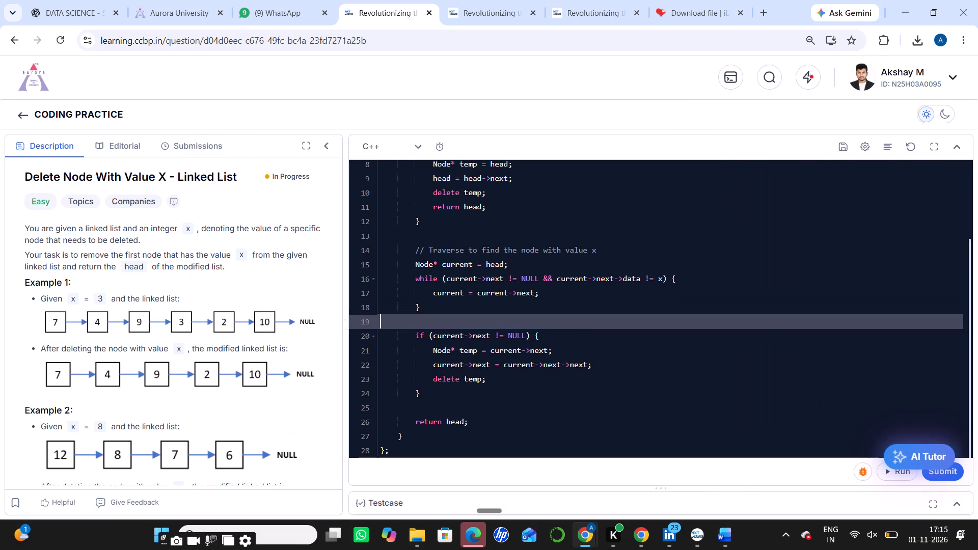
left_click_drag(609, 254, 396, 246)
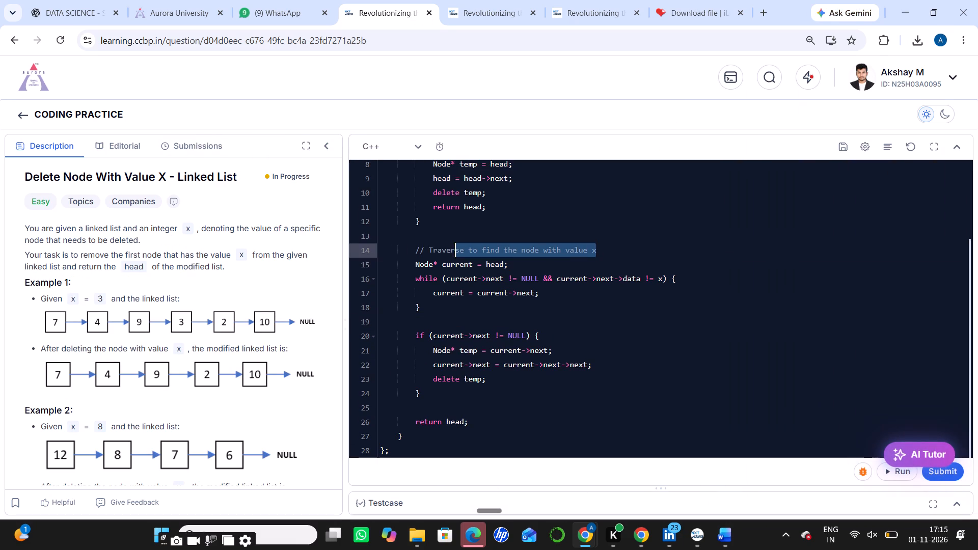
left_click_drag(396, 246, 385, 238)
key("BackSpace")
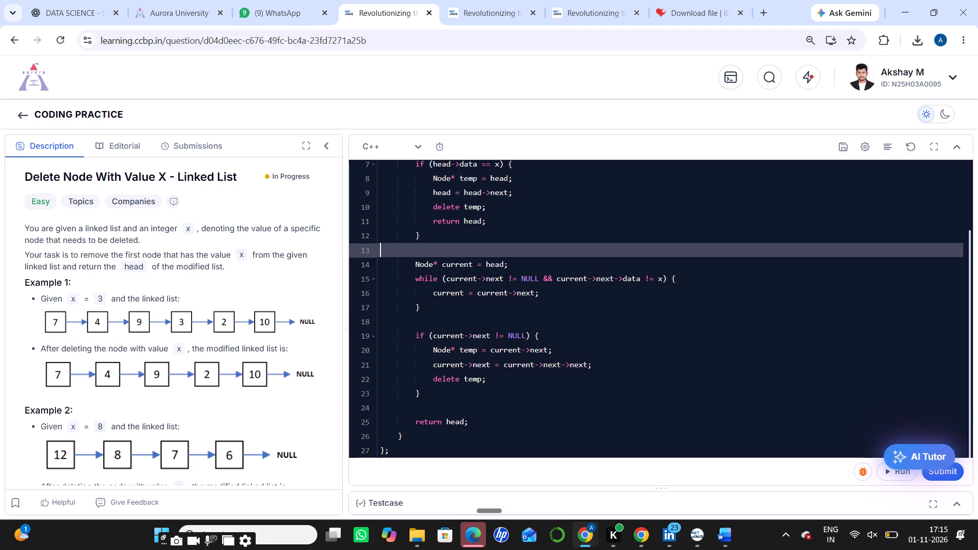
scroll(511, 266, "up", 4)
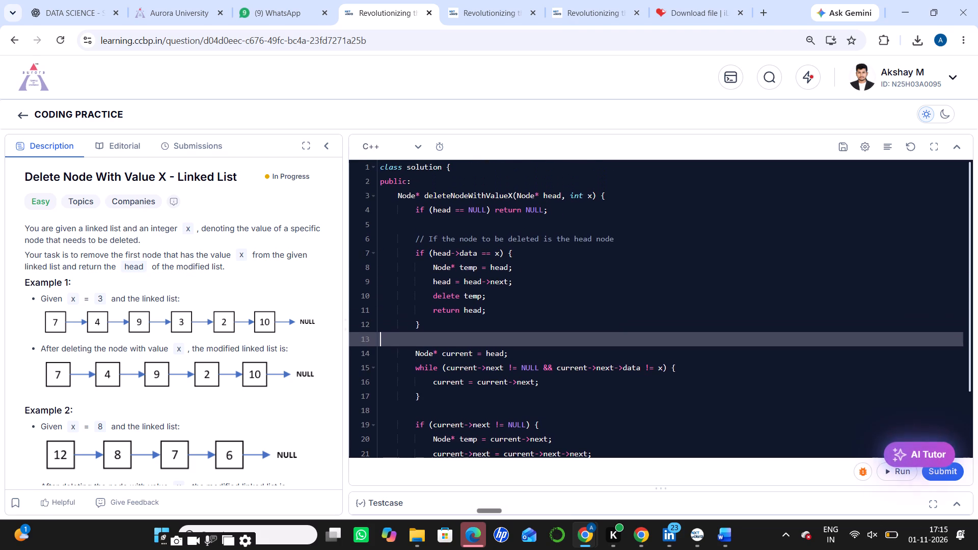
left_click_drag(625, 243, 399, 230)
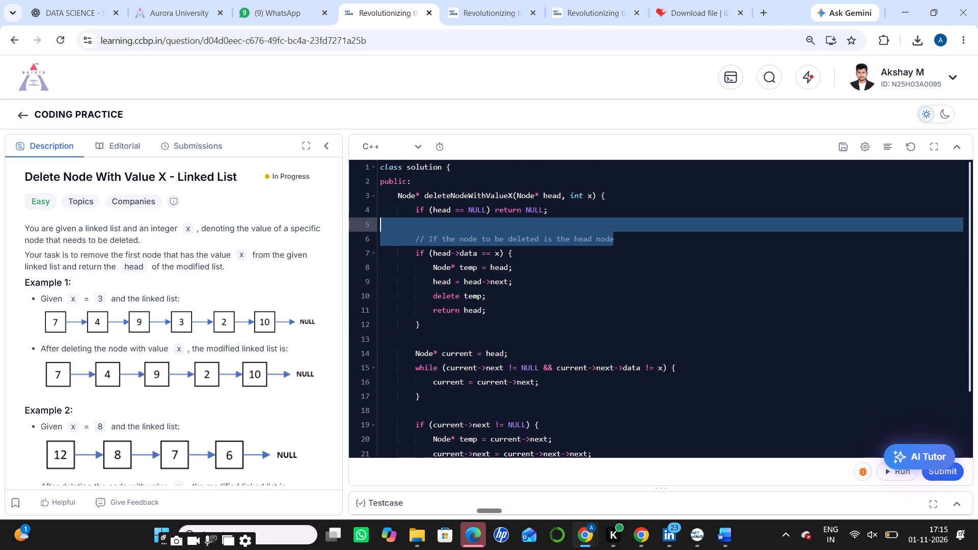
key("BackSpace")
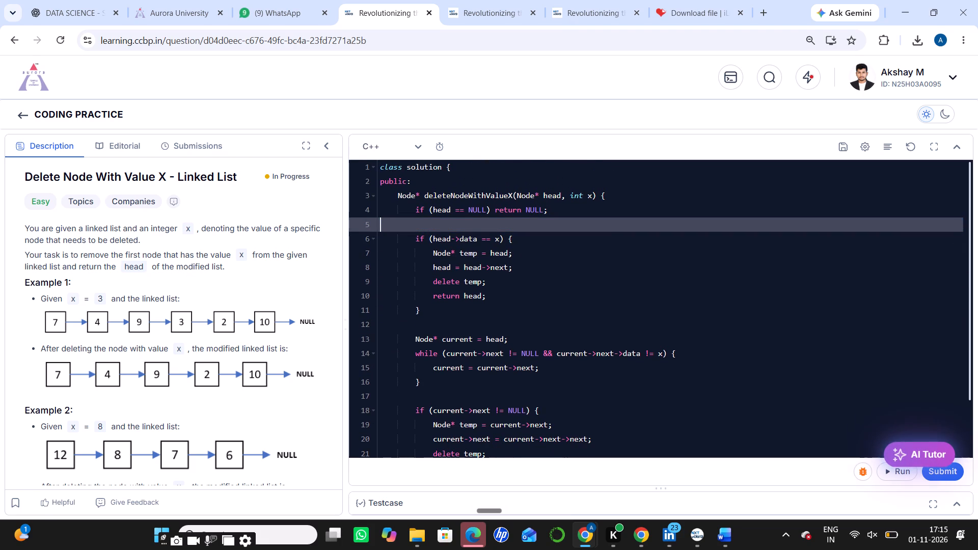
left_click(511, 324)
scroll(511, 324, "up", 6)
scroll(511, 324, "down", 3)
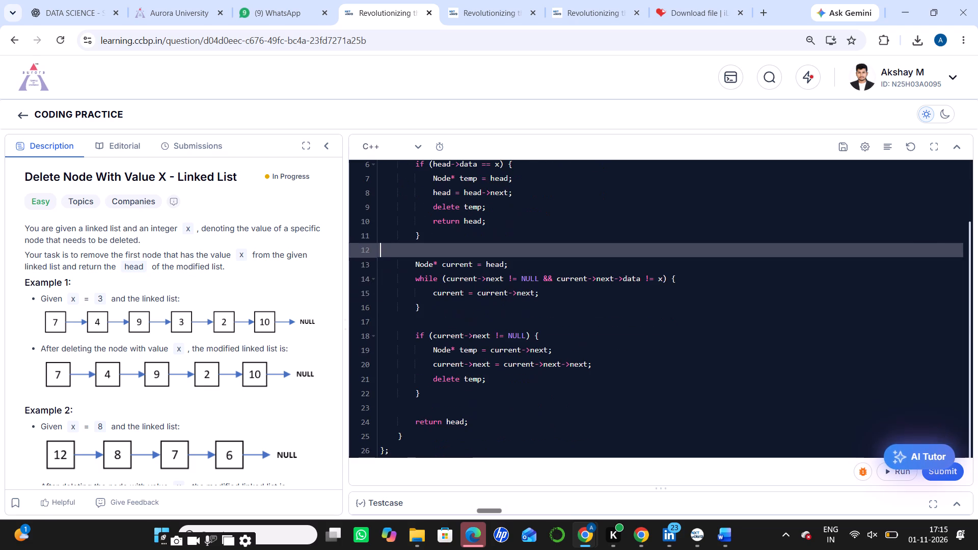
scroll(511, 324, "down", 2)
scroll(511, 324, "up", 7)
scroll(538, 427, "down", 6)
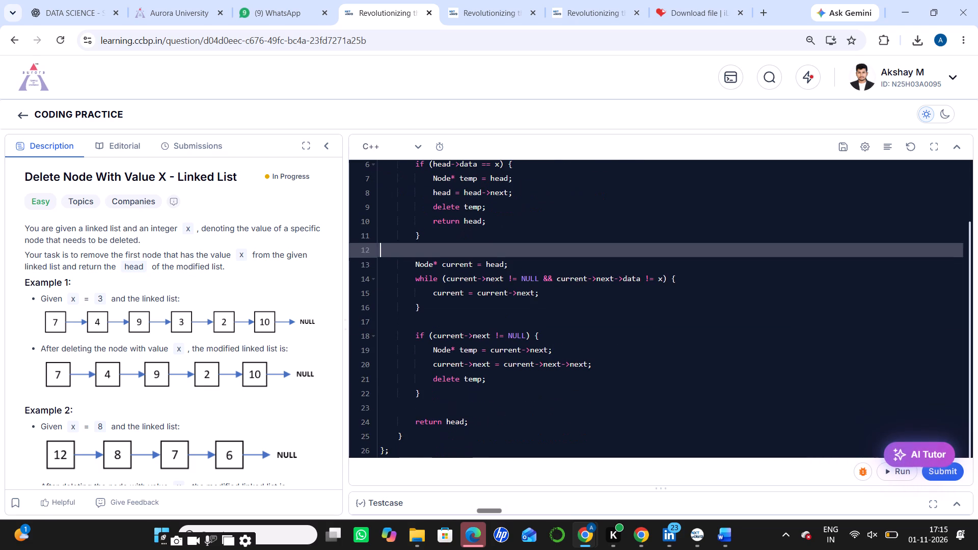
left_click(500, 458)
left_click(500, 454)
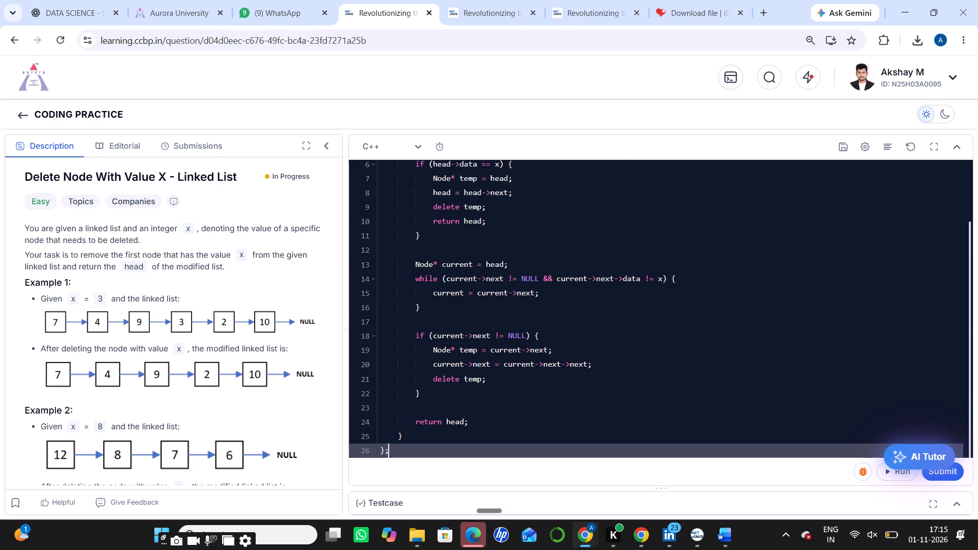
Capture a screen snip of the problem page from the site header down, showing the solution code from line 1.
scroll(566, 326, "up", 7)
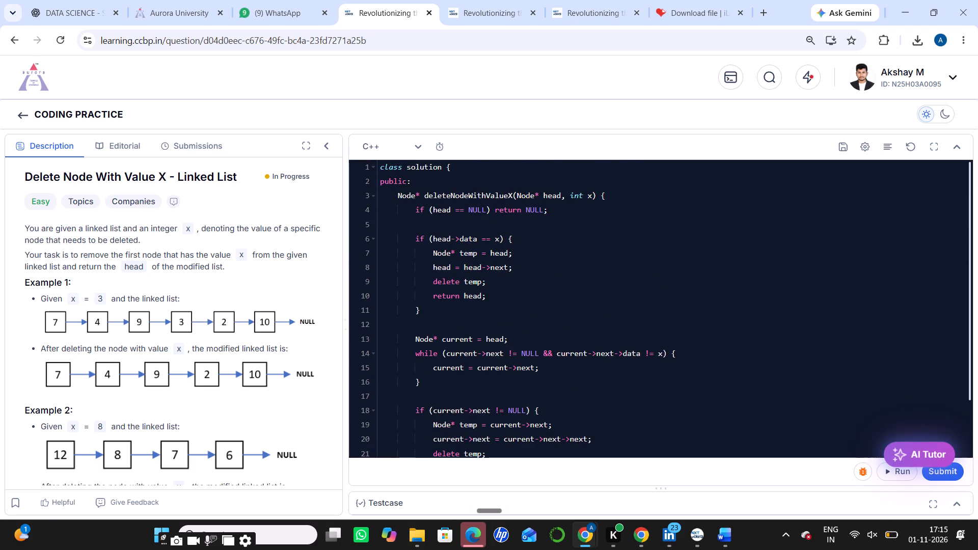
key("Print")
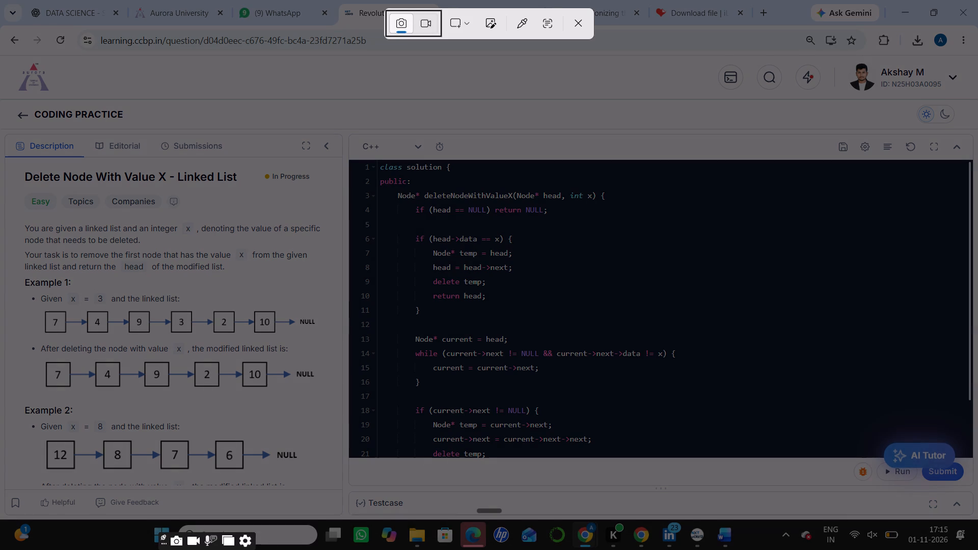
left_click_drag(0, 52, 977, 460)
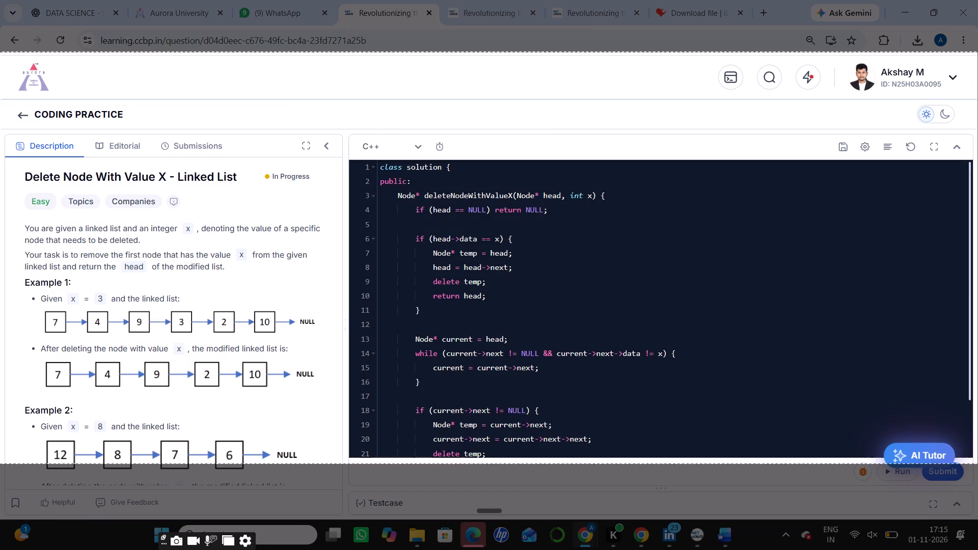
left_click_drag(977, 460, 975, 458)
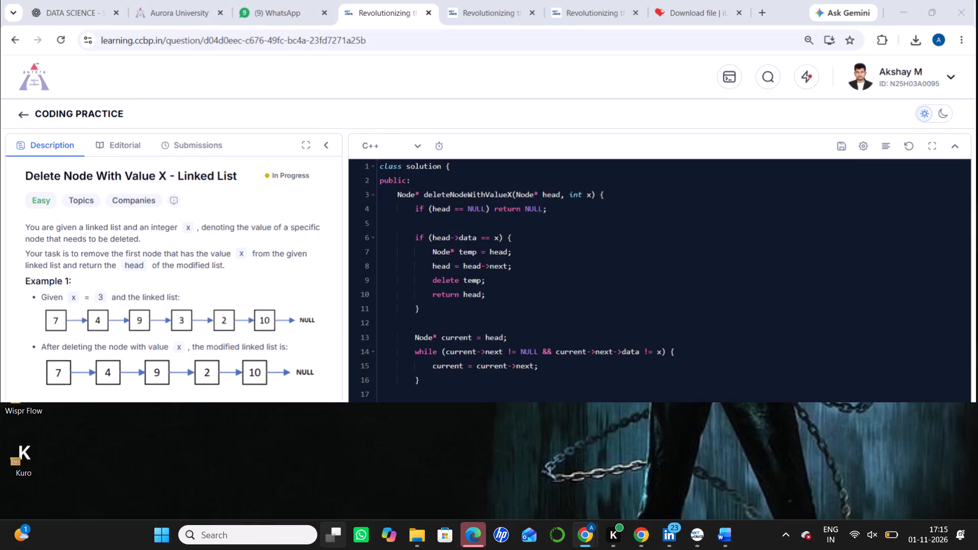
In the Word report, replace the old Complete C++ Source Code screenshot of Problem Statement 3 with the new snip.
left_click(438, 143)
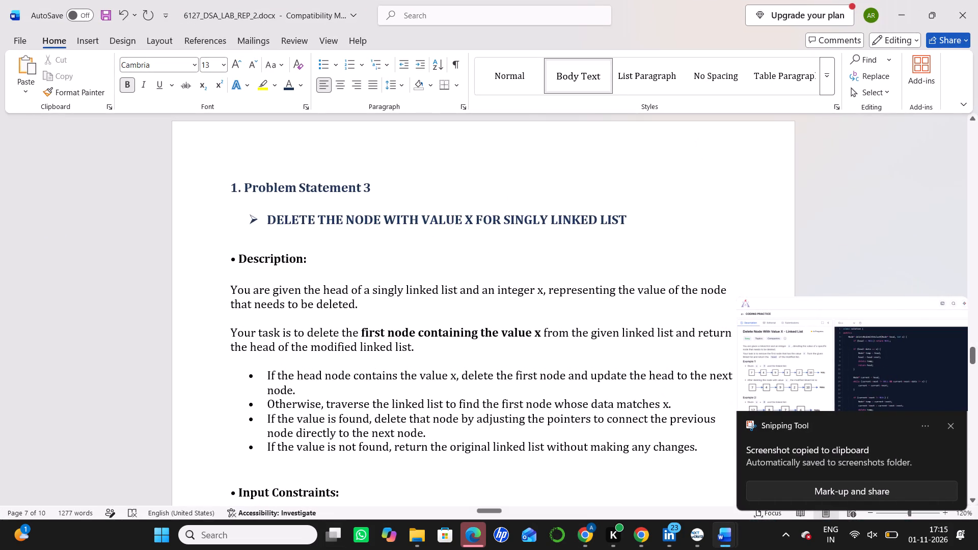
scroll(412, 337, "down", 6)
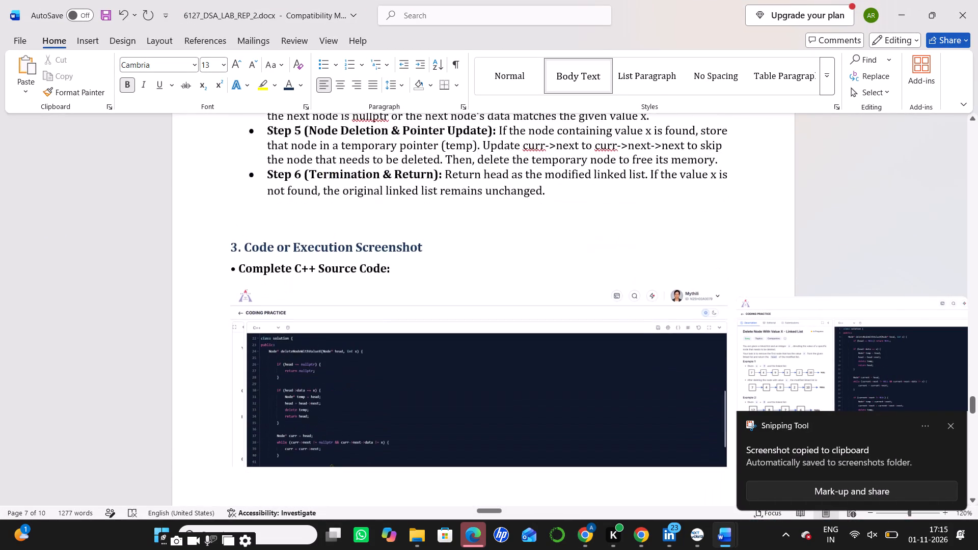
scroll(412, 337, "down", 1)
left_click(350, 322)
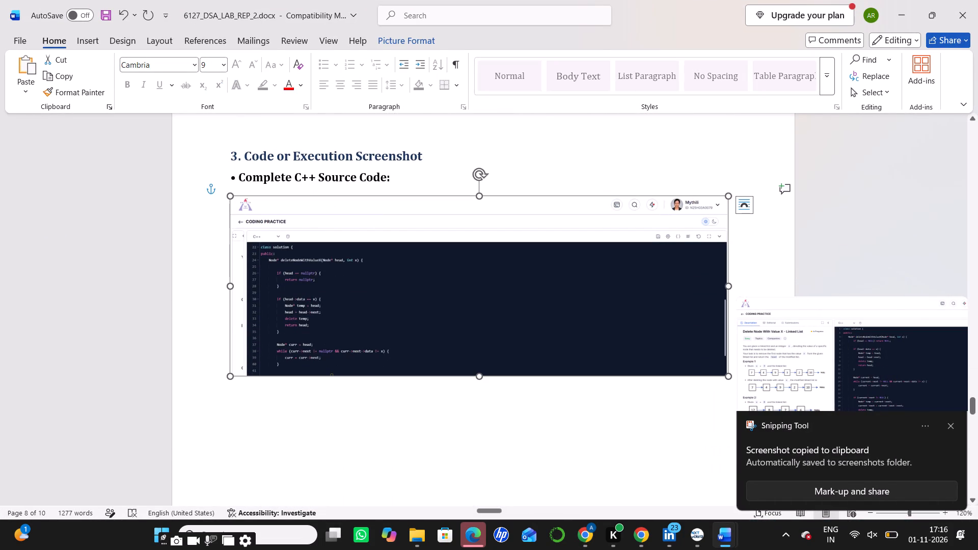
key("BackSpace")
key("ctrl+v")
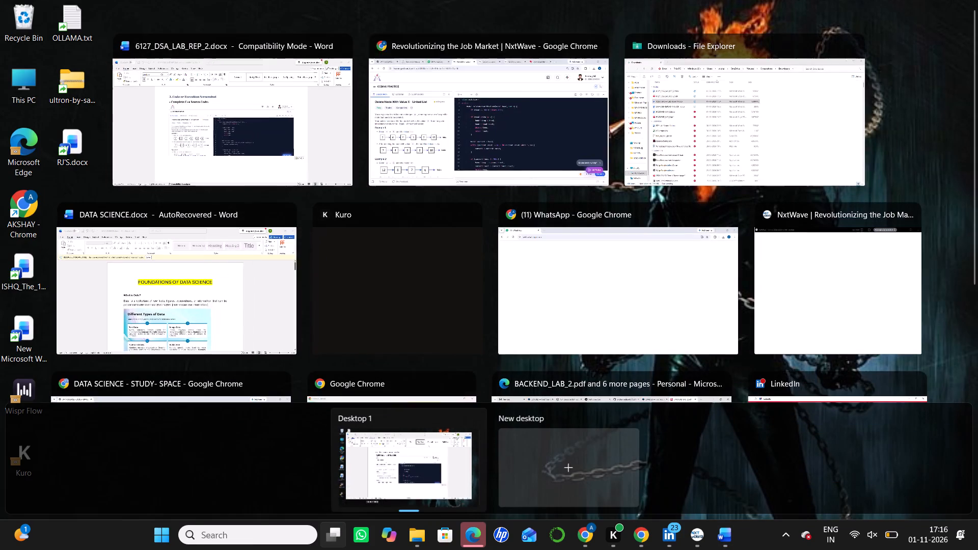
Back in Chrome, capture a screen snip of the closing lines of the solution code, from line 22 to the end.
left_click(439, 170)
scroll(434, 364, "down", 4)
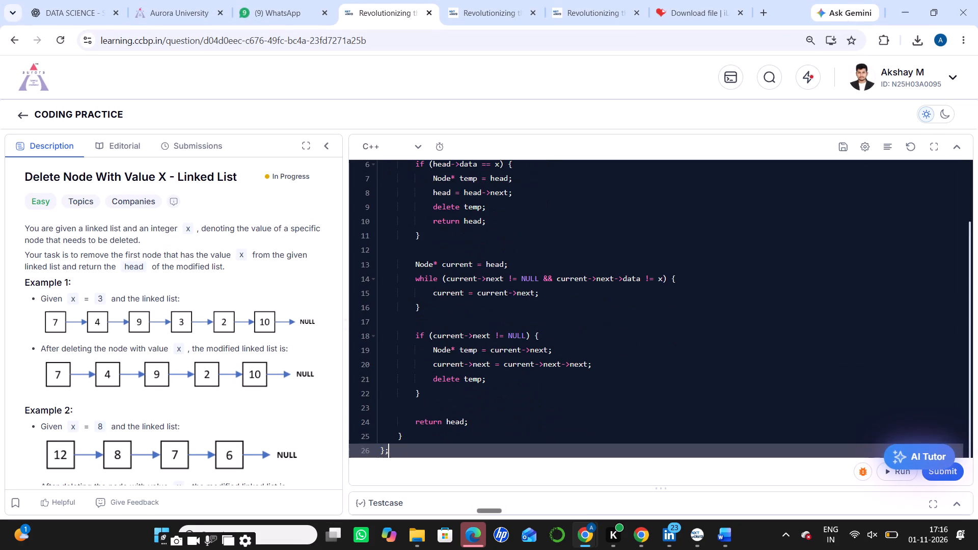
scroll(434, 364, "down", 2)
key("Print")
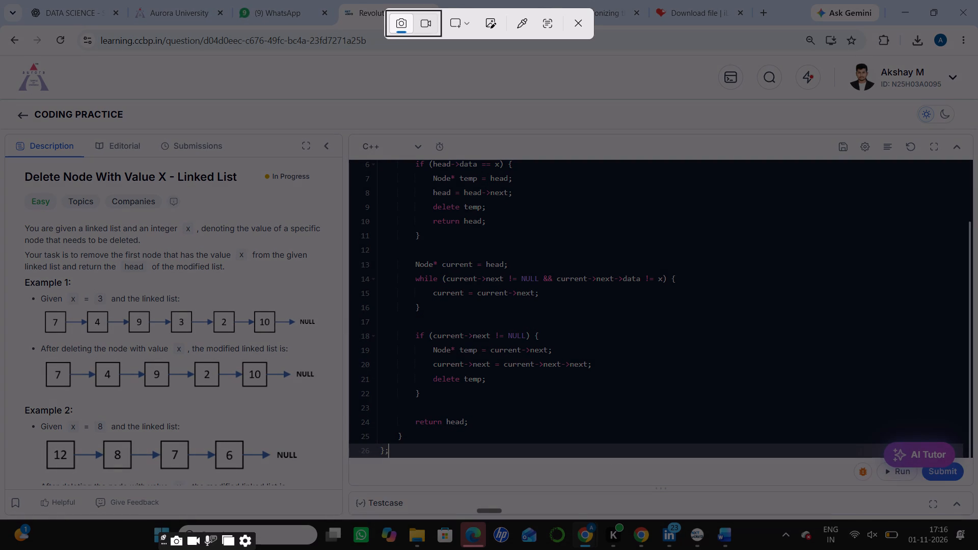
left_click_drag(5, 386, 961, 476)
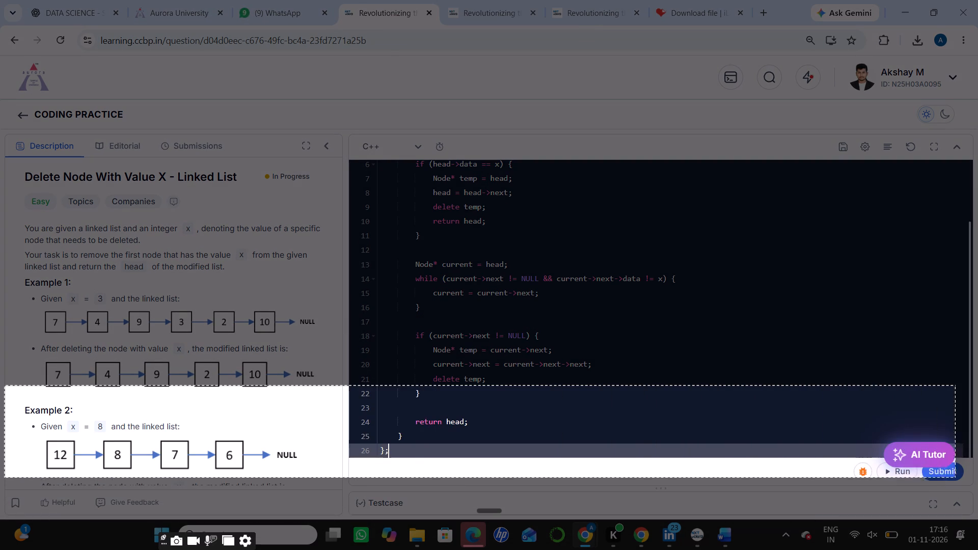
left_click_drag(961, 476, 977, 459)
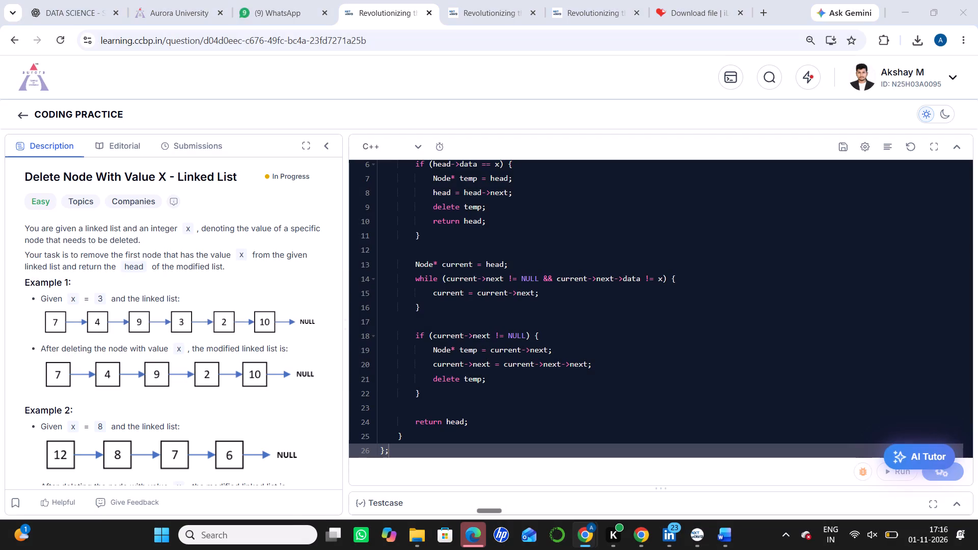
In the Word report, insert the closing-lines snip below the first Problem Statement 3 code screenshot and delete the old second code screenshot.
left_click(512, 141)
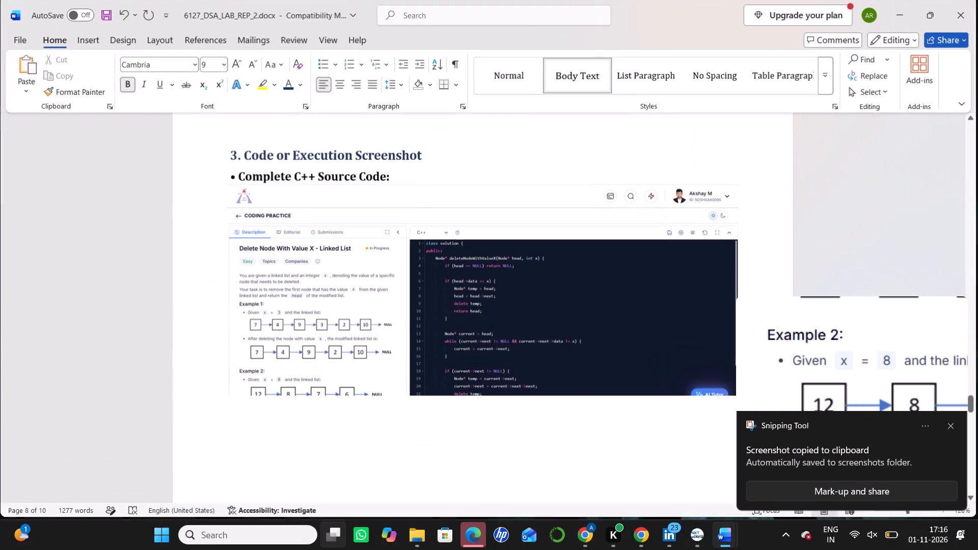
scroll(707, 394, "down", 1)
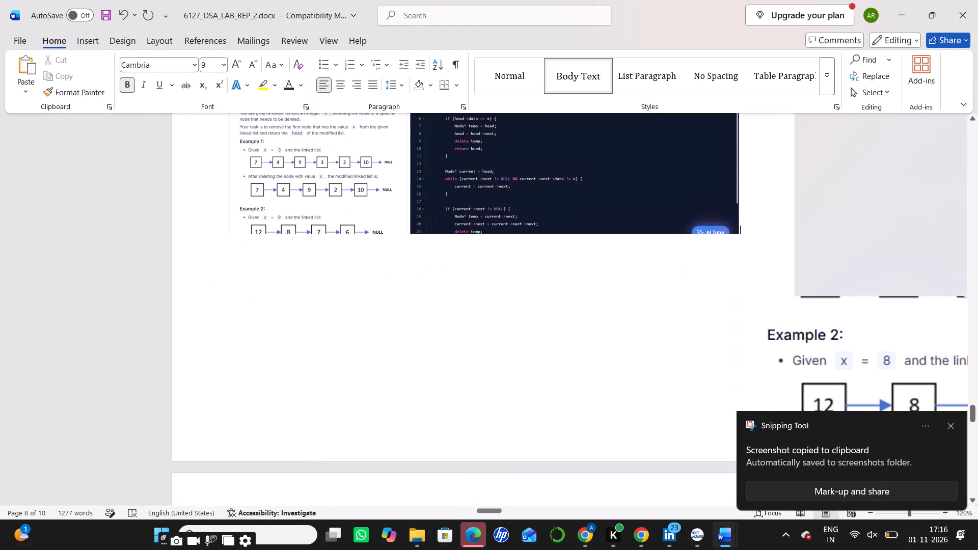
key("Return")
key("ctrl+v")
scroll(574, 362, "down", 3)
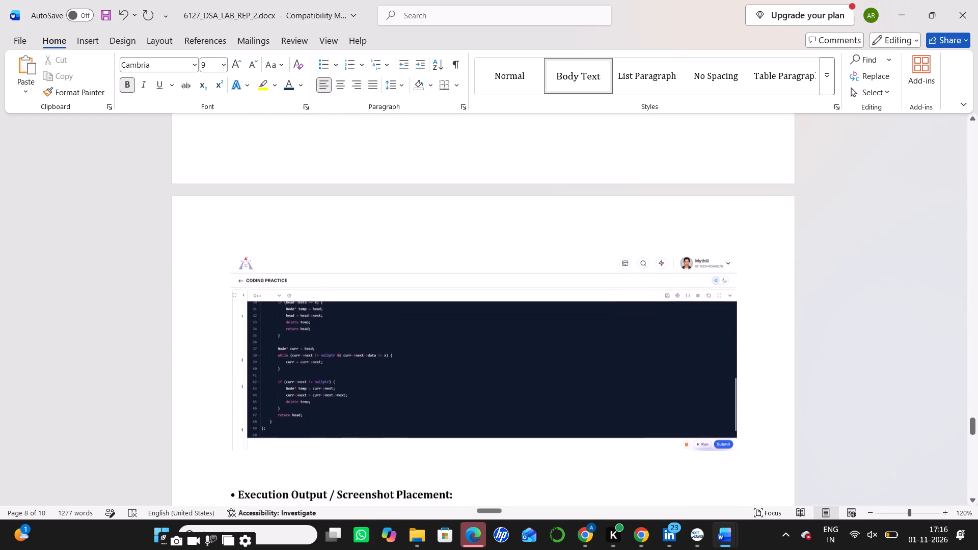
left_click(388, 427)
key("BackSpace")
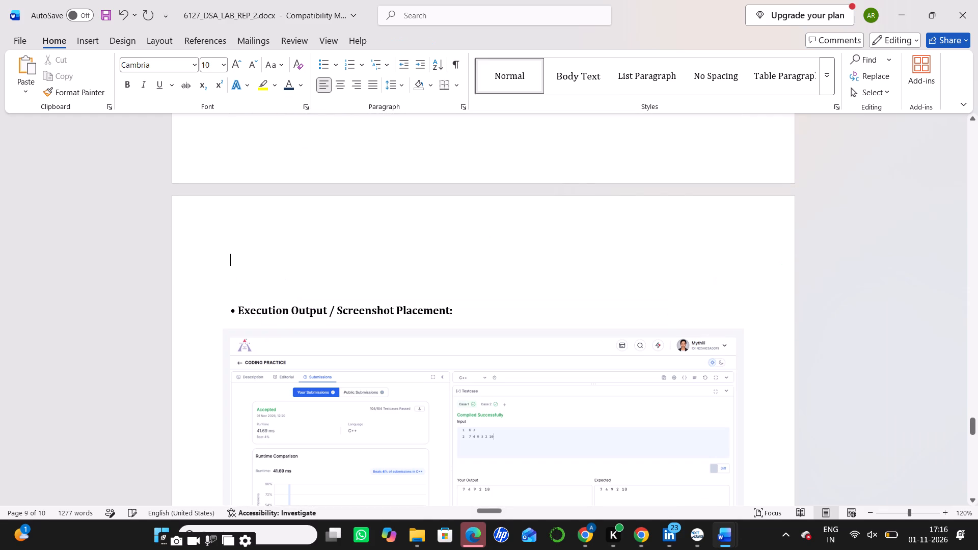
key("BackSpace")
key("BackSpace")
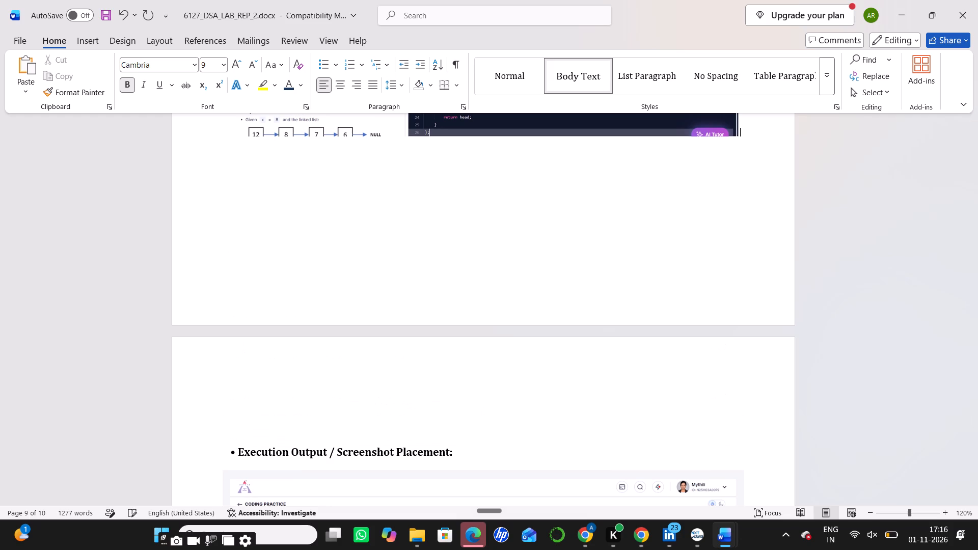
Switch to Chrome, submit the Delete Node With Value X solution, and enlarge the Testcase area.
left_click(439, 150)
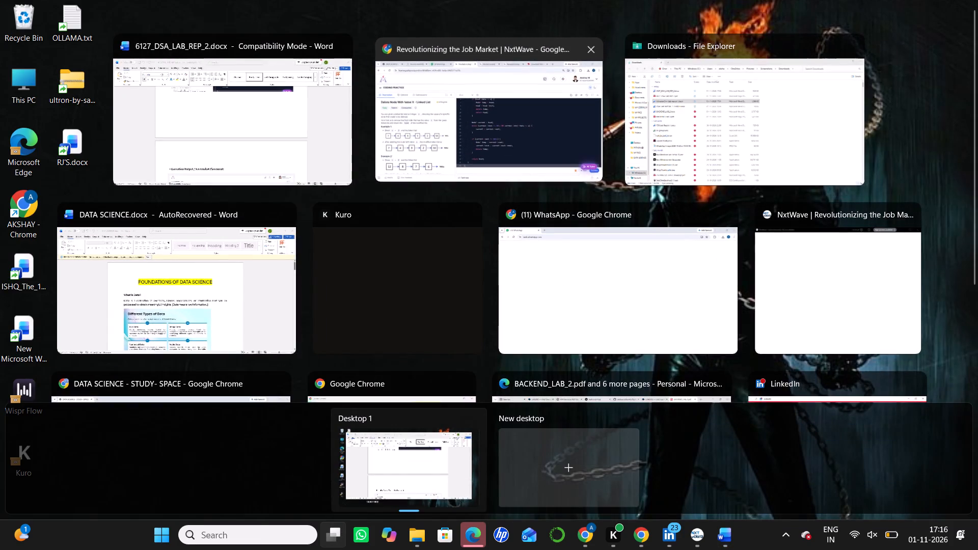
left_click(936, 475)
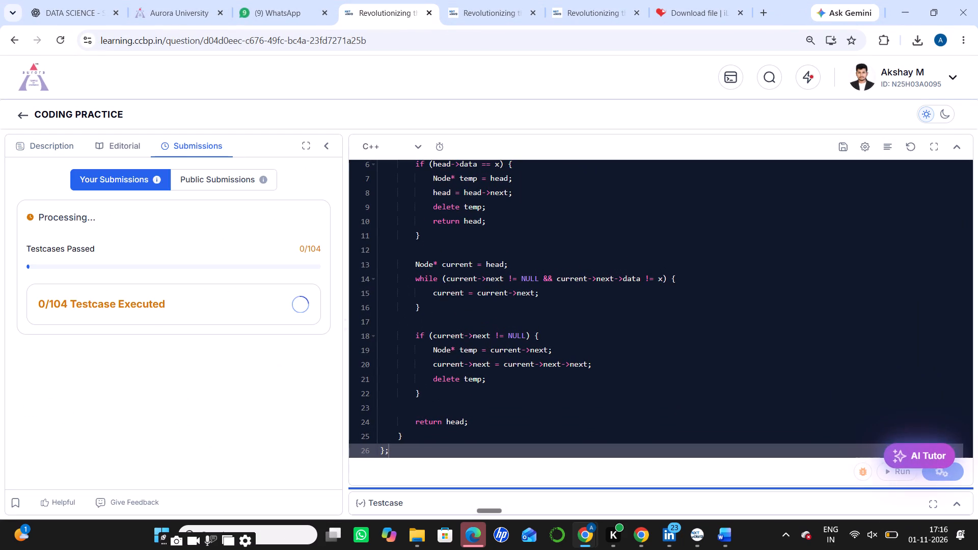
left_click_drag(566, 489, 581, 315)
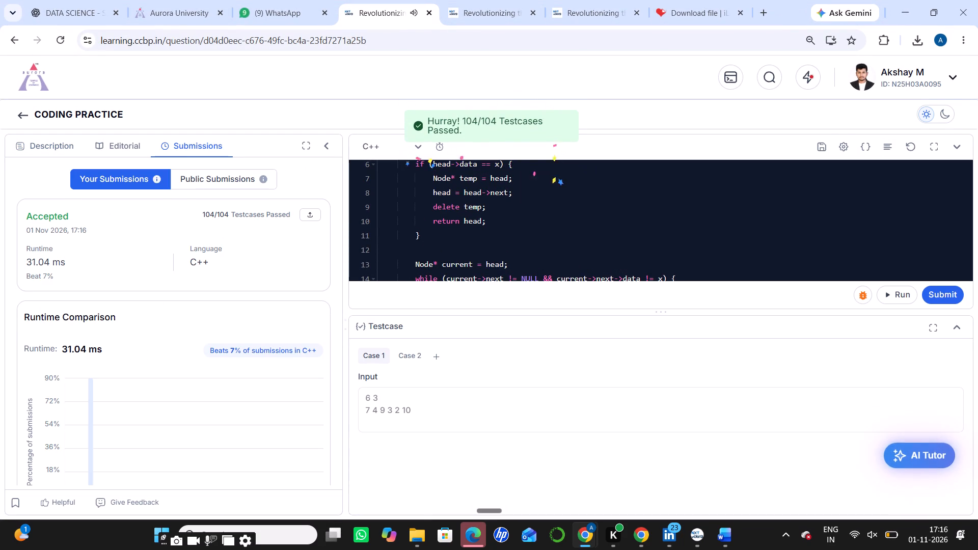
scroll(154, 292, "down", 3)
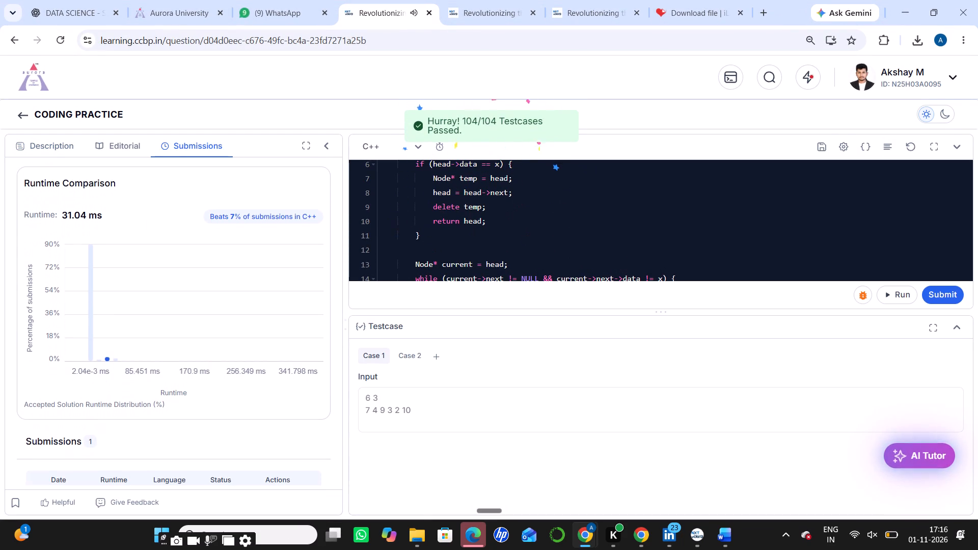
scroll(154, 292, "down", 1)
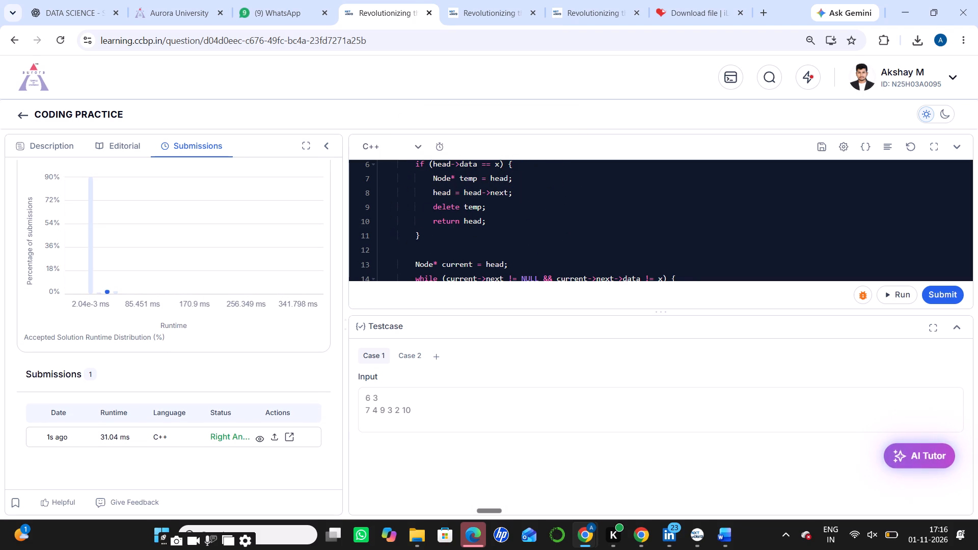
scroll(187, 357, "up", 1)
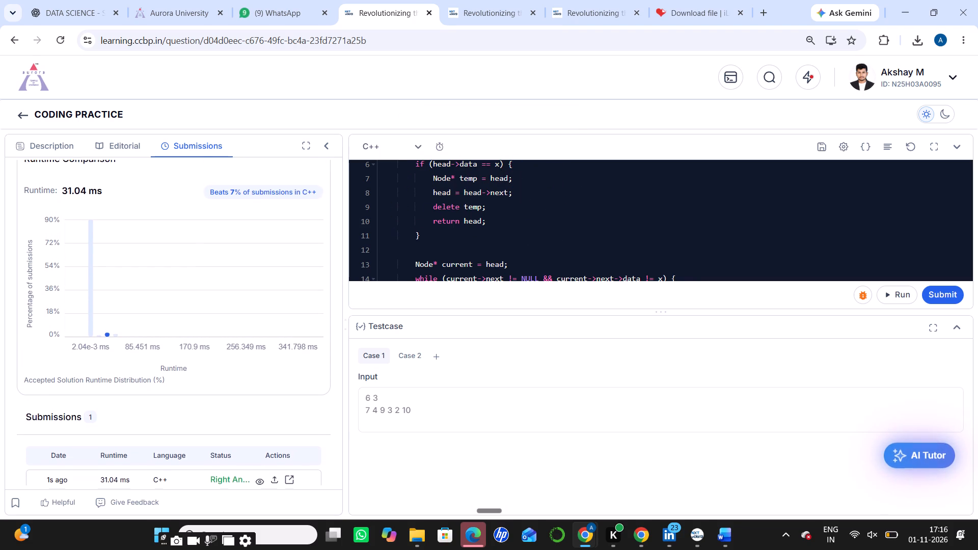
scroll(187, 357, "up", 1)
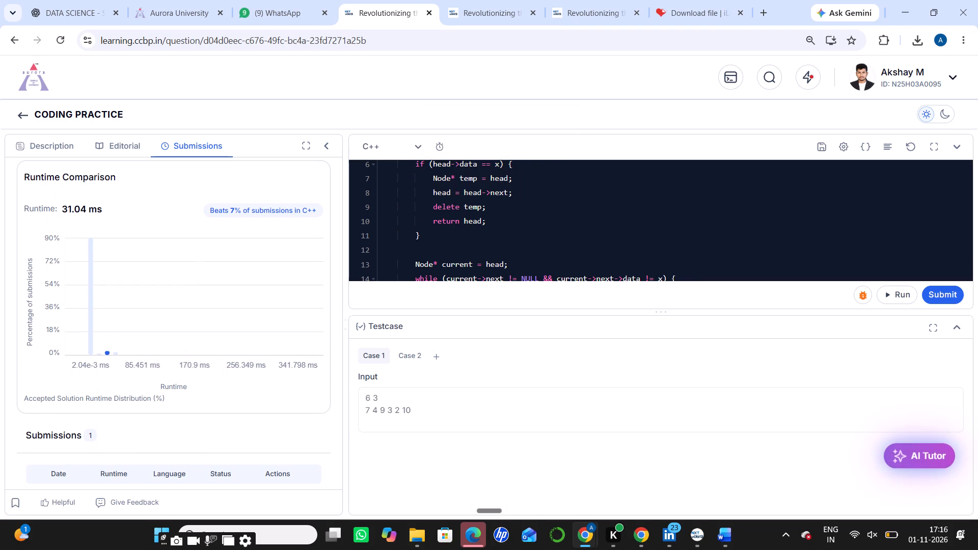
Run the solution on the sample test cases and capture a snip of the page showing the runtime comparison and test case output.
left_click(899, 297)
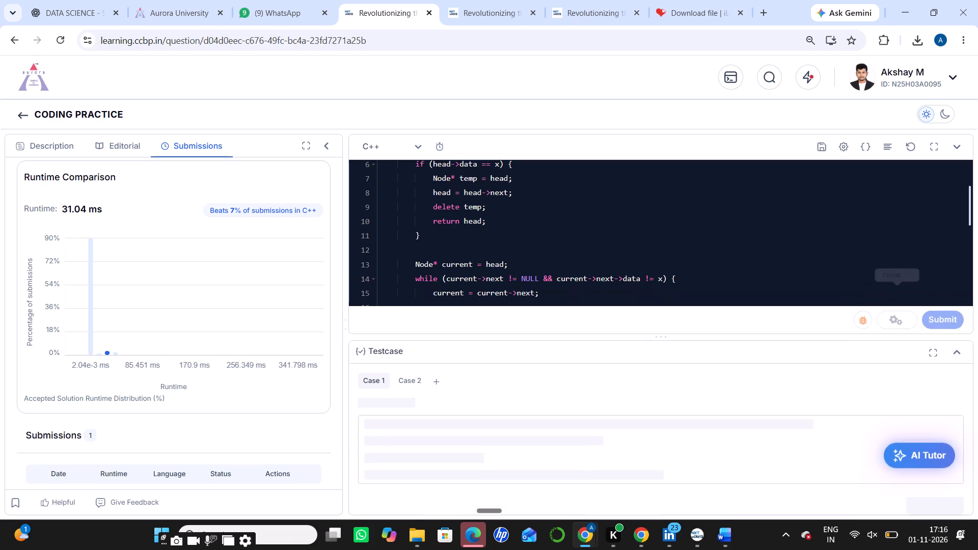
left_click_drag(576, 362, 634, 253)
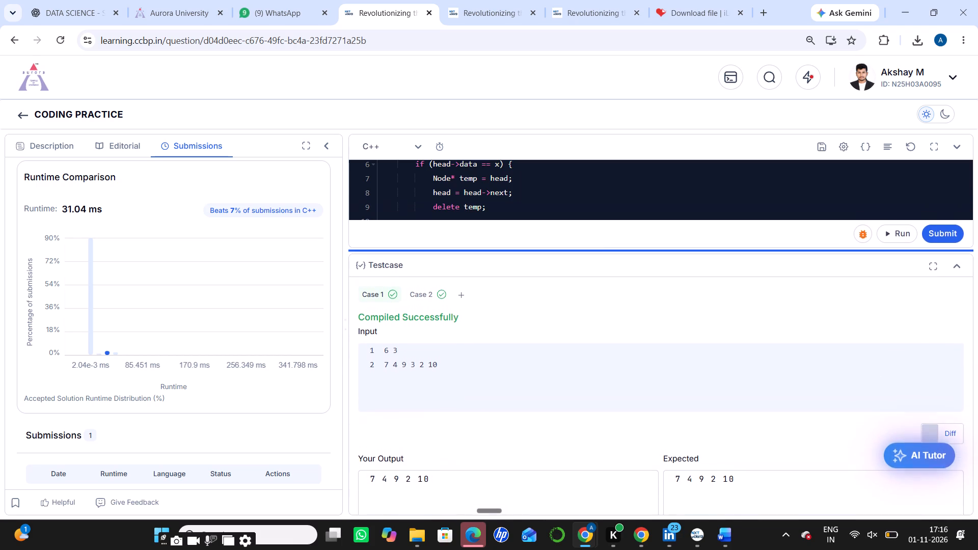
left_click_drag(634, 253, 634, 252)
key("Print")
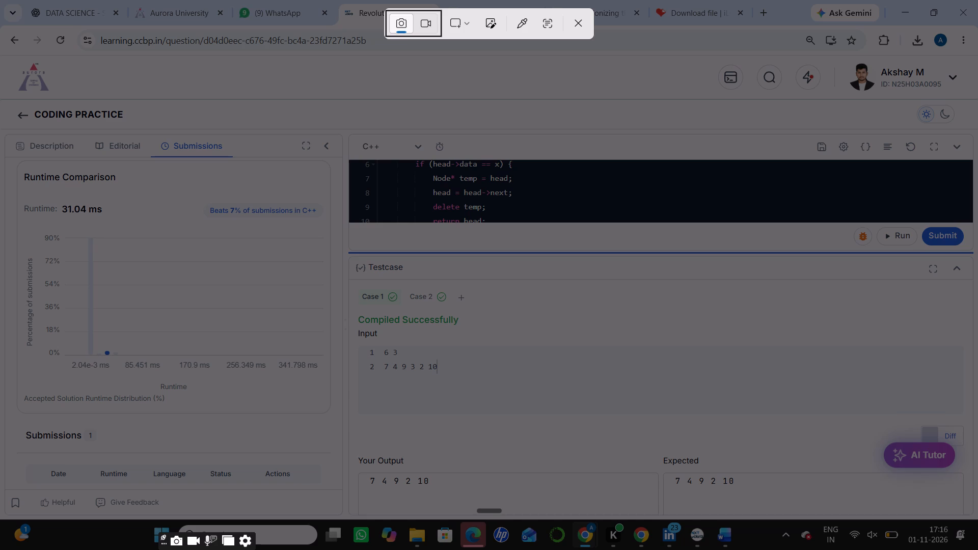
left_click_drag(0, 53, 977, 526)
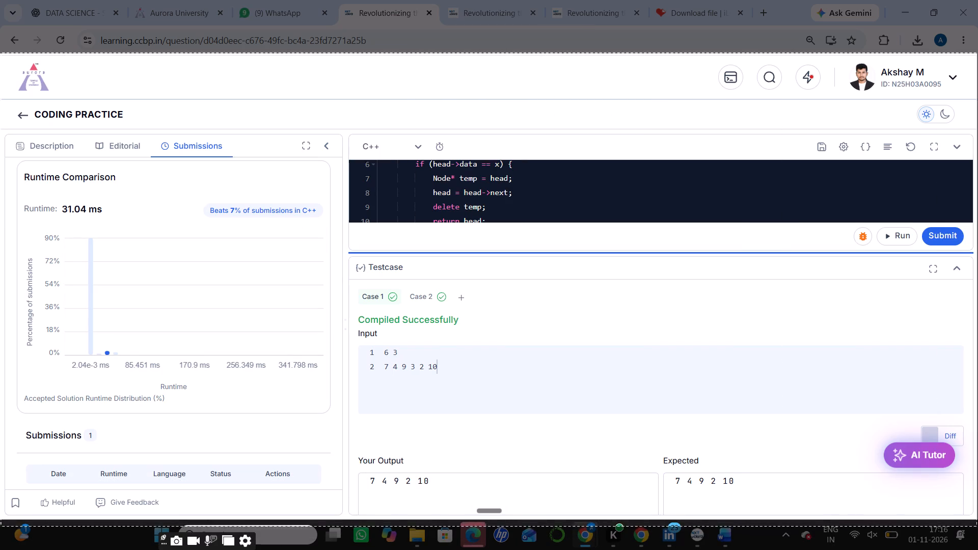
left_click_drag(977, 526, 977, 520)
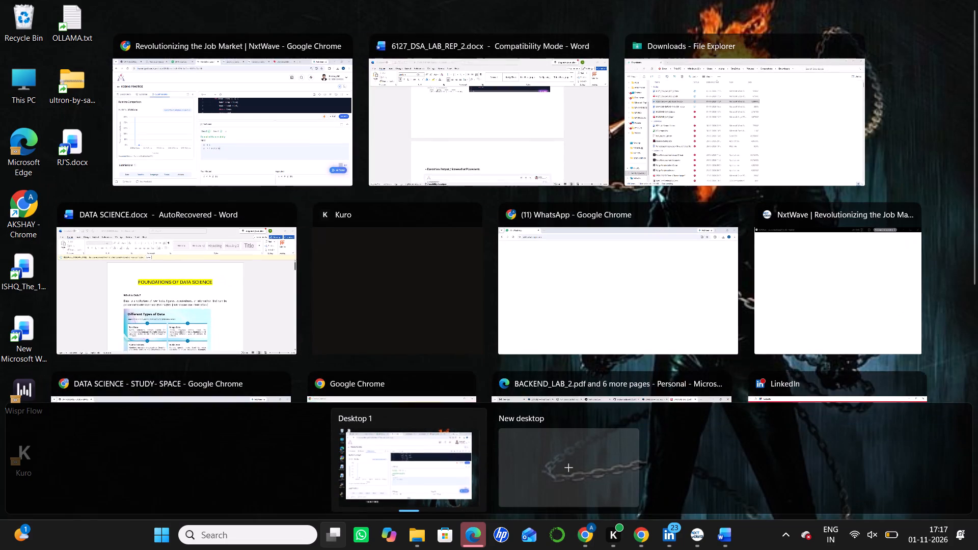
In the Word report, replace the old screenshot under Problem Statement 3's Execution Output / Screenshot Placement heading with the new execution snip.
left_click(474, 154)
scroll(449, 347, "down", 3)
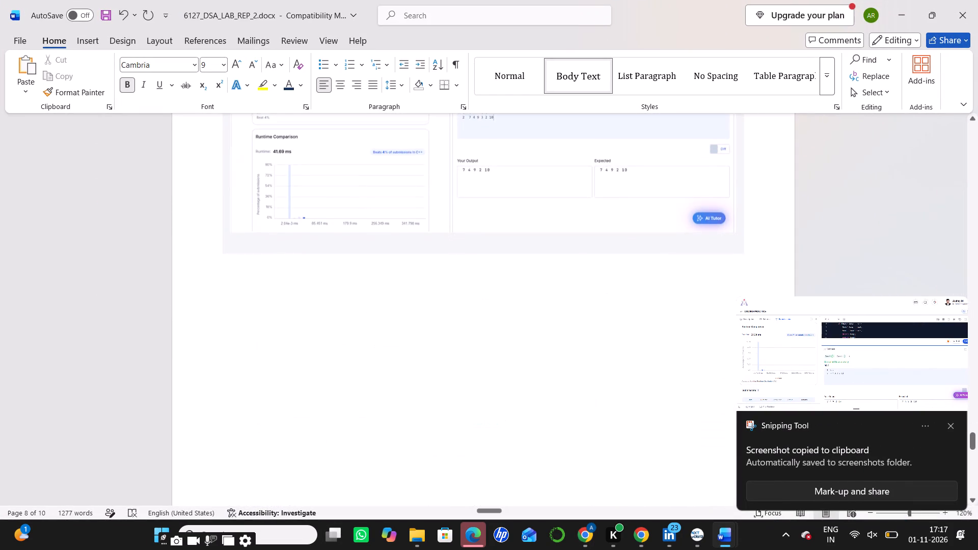
scroll(449, 347, "up", 1)
left_click(511, 279)
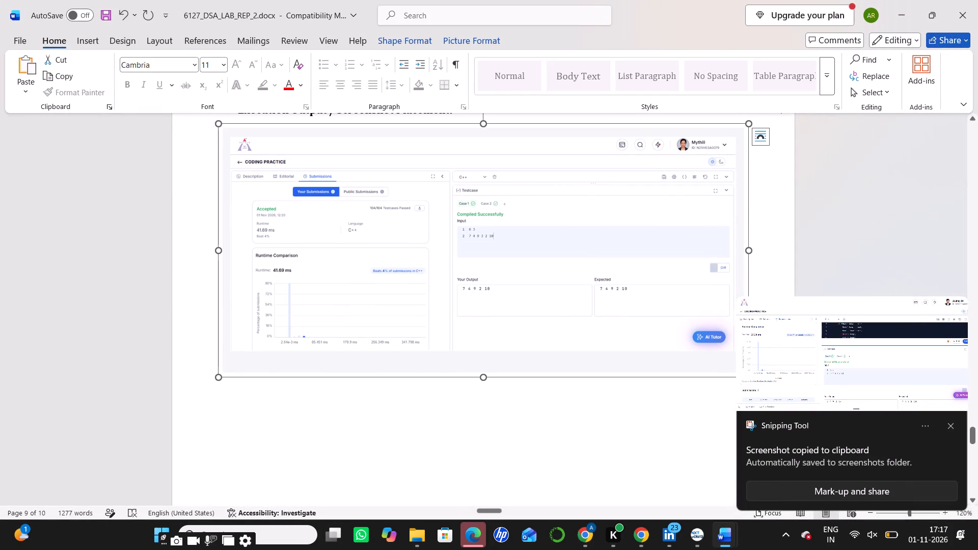
key("BackSpace")
key("ctrl+v")
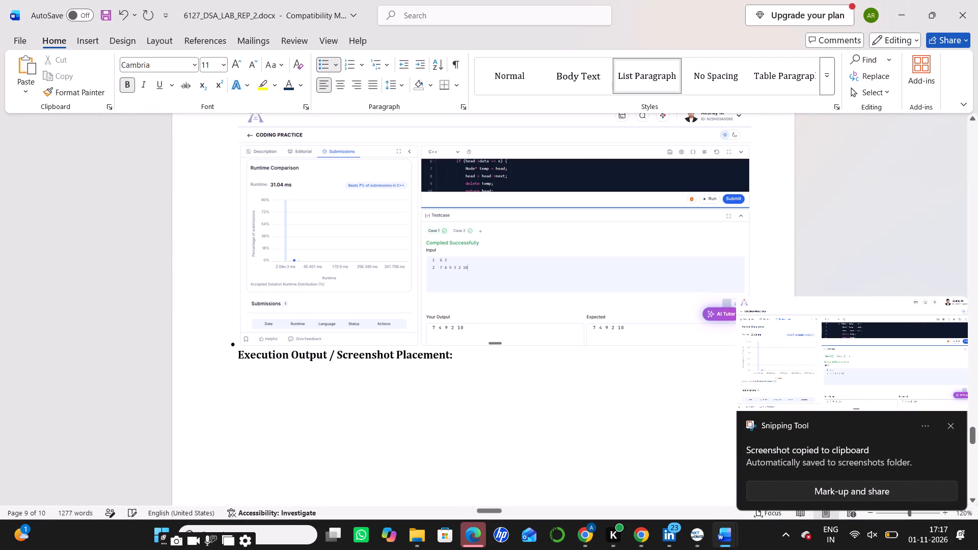
key("ctrl+z")
double_click(498, 290)
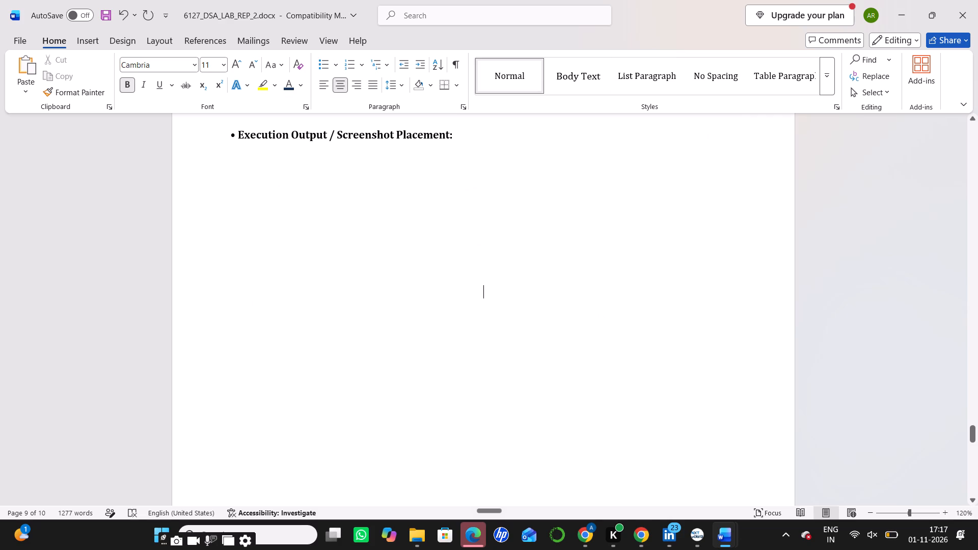
left_click(433, 150)
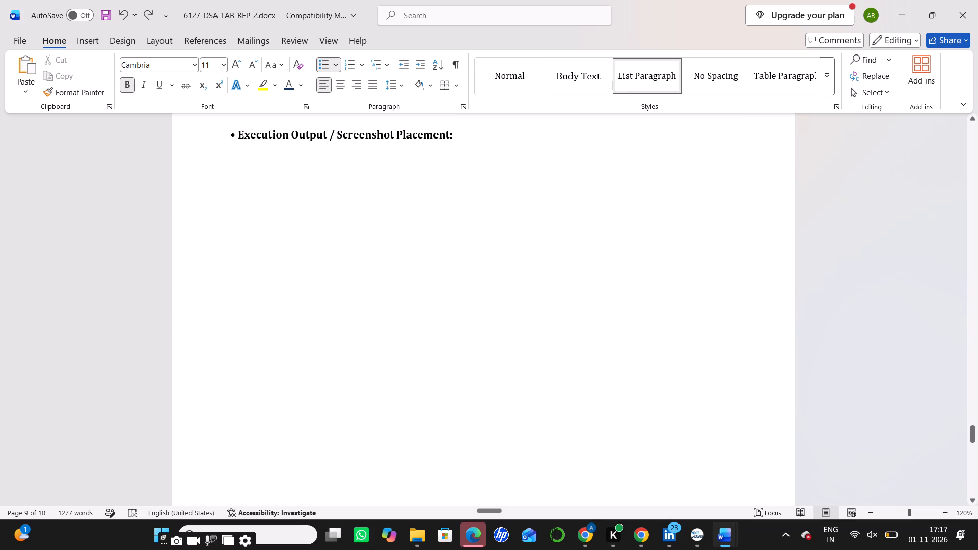
left_click(469, 137)
key("Return")
key("ctrl+v")
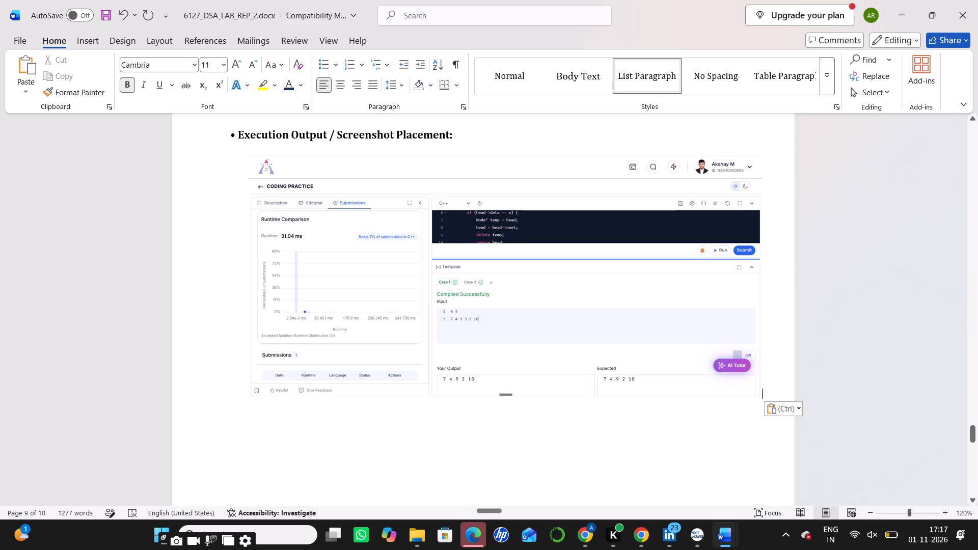
Close the report 6127_DSA_LAB_REP_2.docx, saving its changes.
scroll(475, 280, "down", 2)
scroll(475, 280, "up", 8)
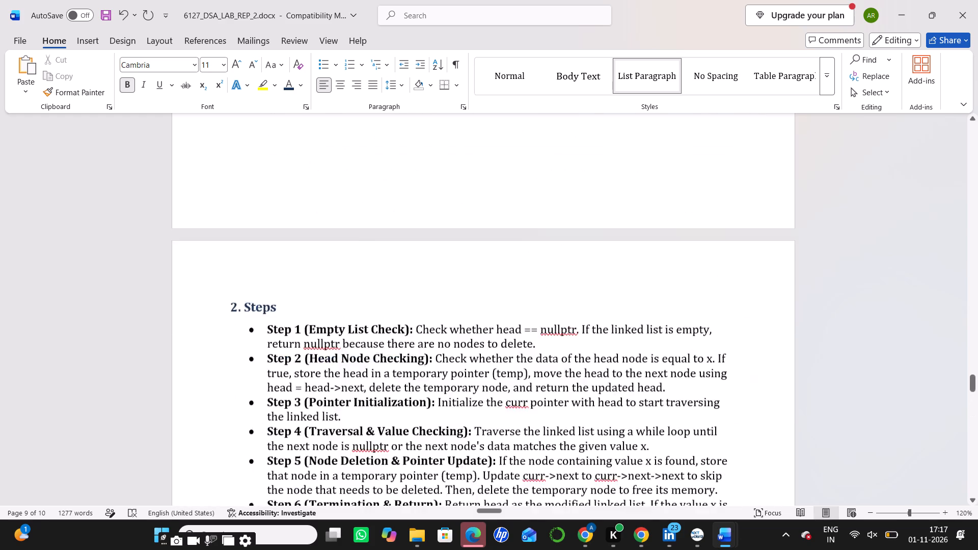
scroll(475, 280, "up", 20)
scroll(475, 280, "up", 20)
scroll(475, 280, "up", 20)
scroll(475, 280, "up", 4)
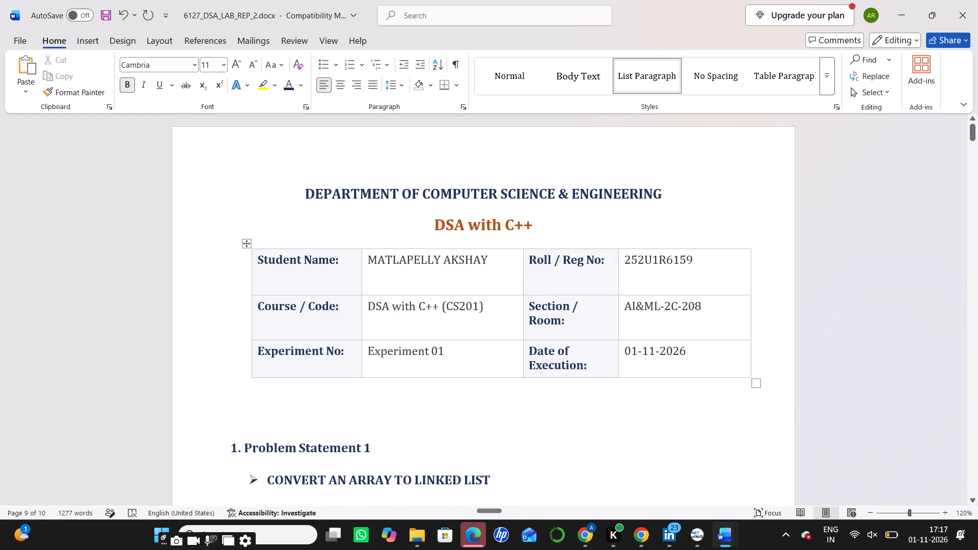
left_click(963, 12)
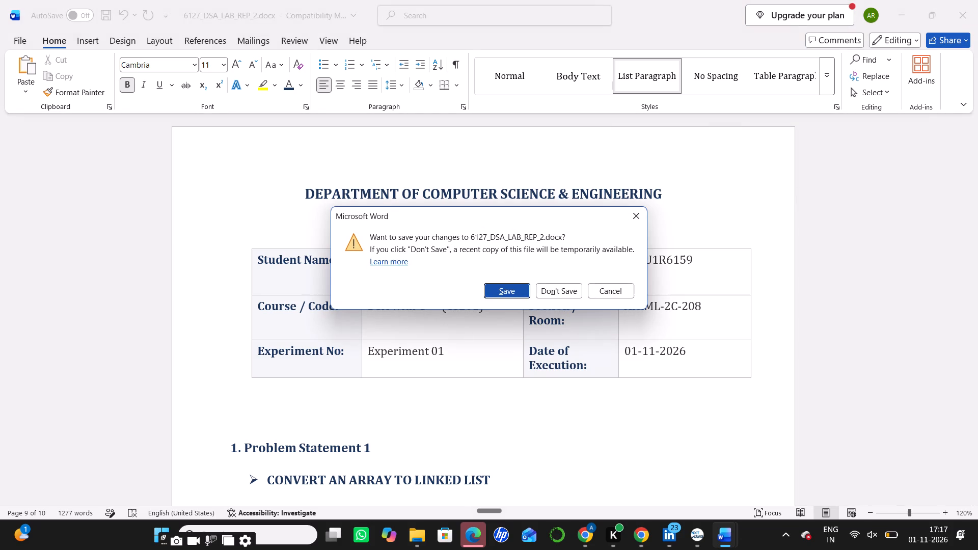
left_click(502, 286)
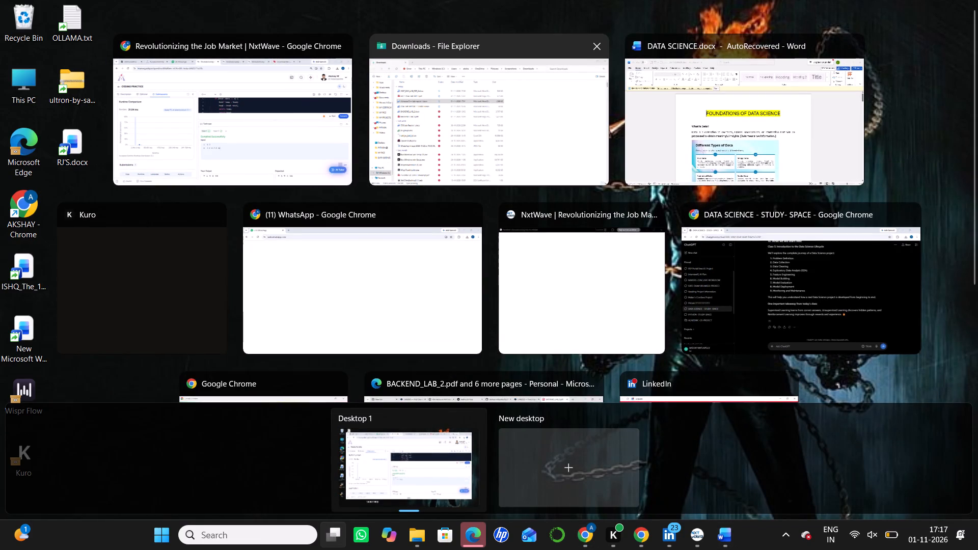
Switch to the Downloads folder in File Explorer and rename the file Advance C++ Lab report 1.docx as DSA-TERM-II-LAB-1.
left_click(503, 135)
right_click(175, 131)
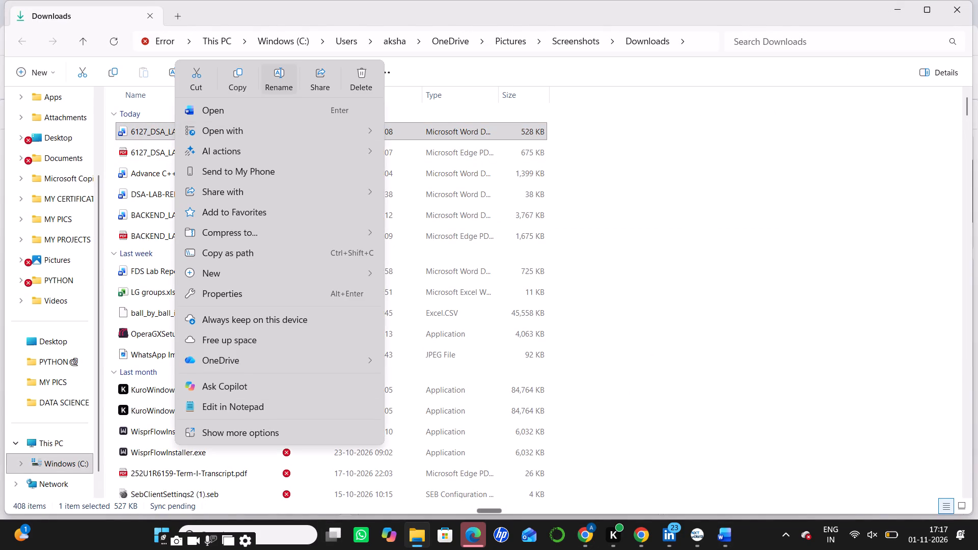
left_click(640, 146)
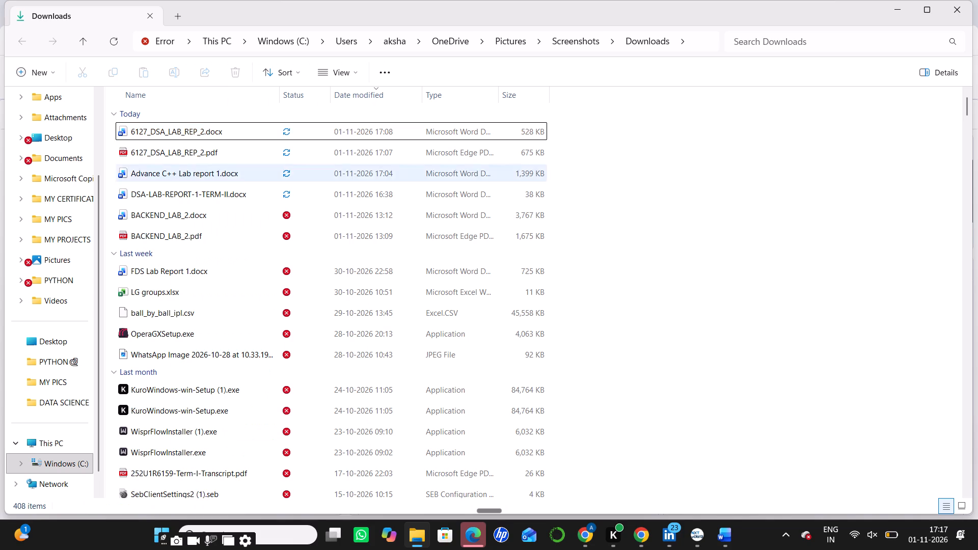
right_click(149, 176)
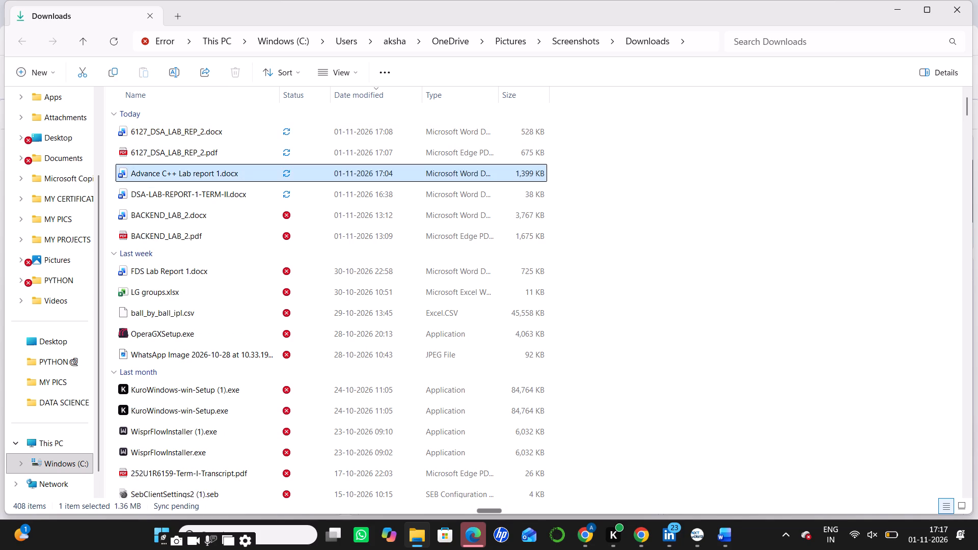
left_click(251, 155)
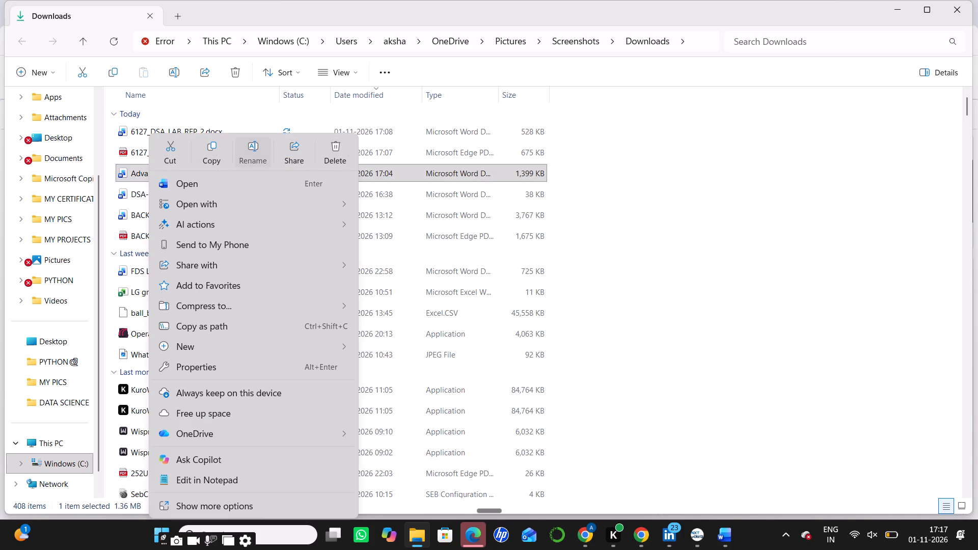
key("BackSpace")
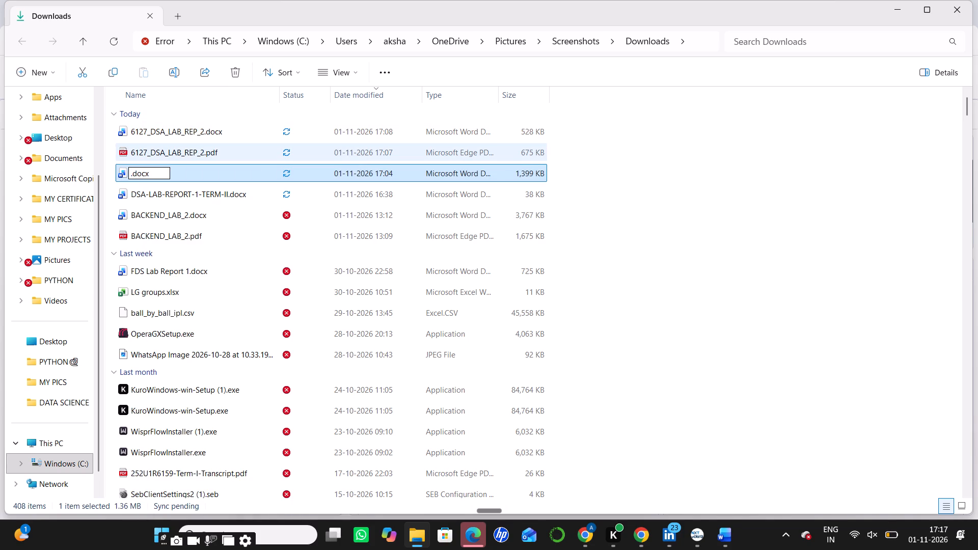
type("DSA")
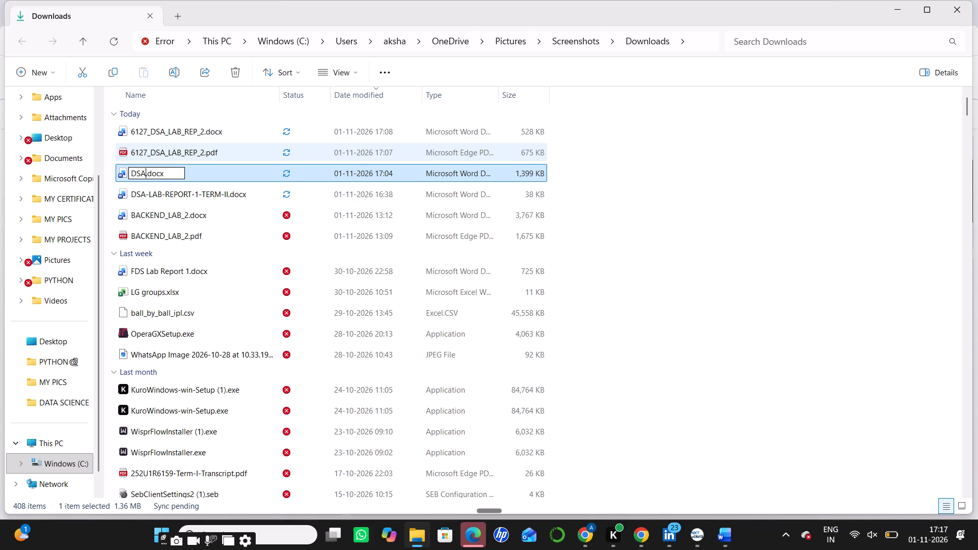
type("-TERM")
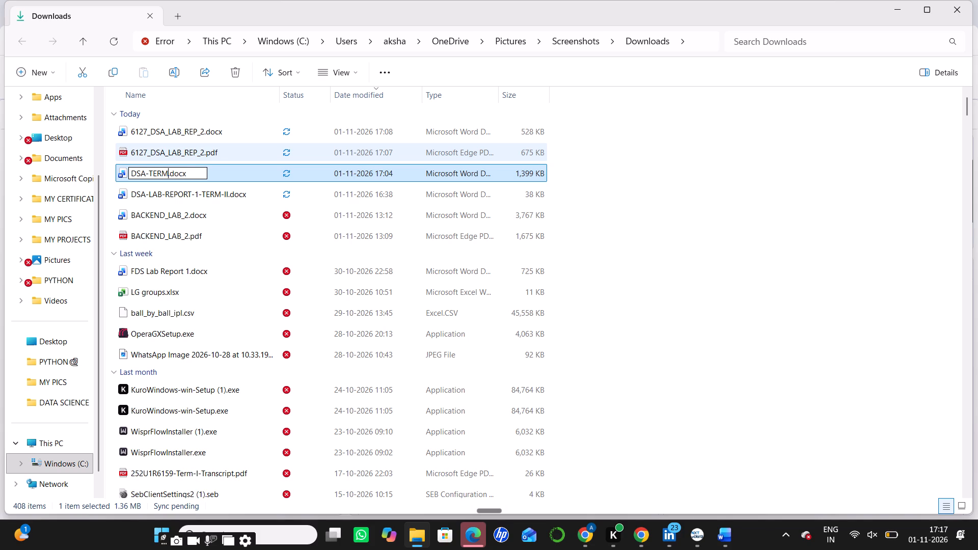
type("-II")
type("-LAB-")
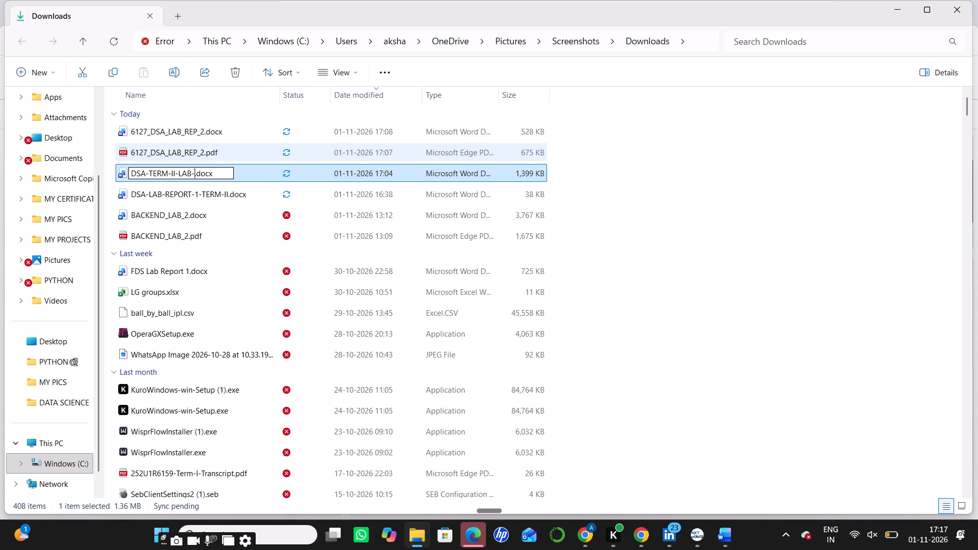
key("2")
key("BackSpace")
key("1")
key("Return")
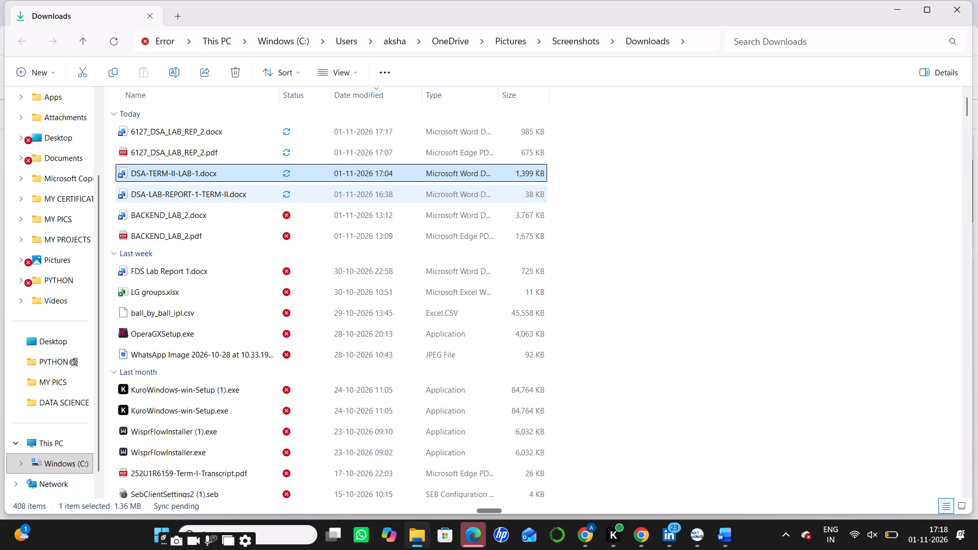
Select the file DSA-LAB-REPORT-1-TERM-II.docx in Downloads.
left_click(214, 188)
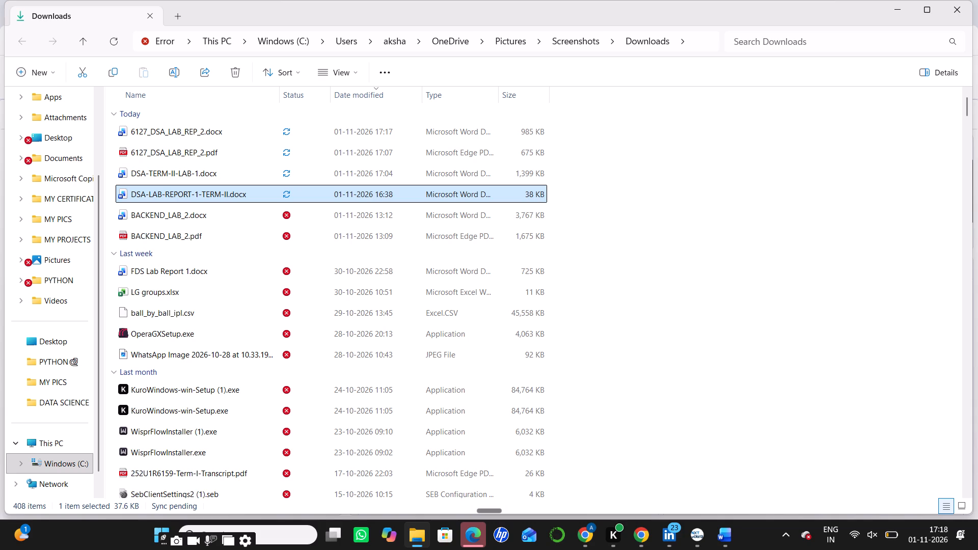
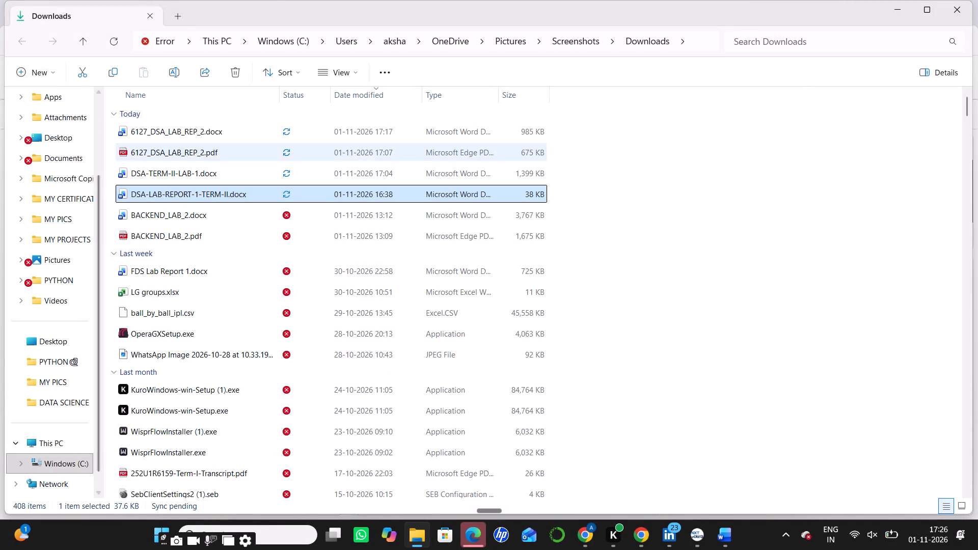
Rename the file 6127_DSA_LAB_REP_2.docx in Downloads as DSA-TERM-II-LAB-2.
right_click(175, 128)
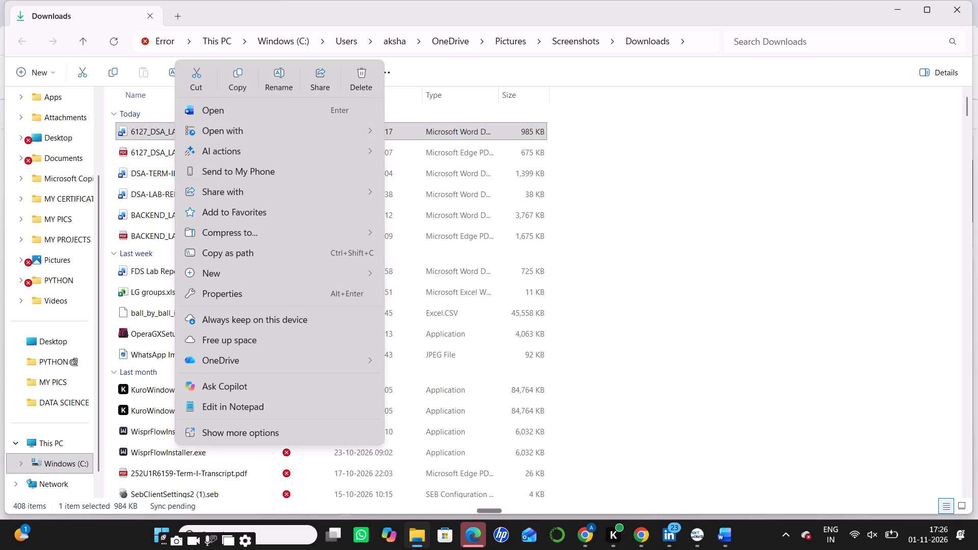
left_click(279, 73)
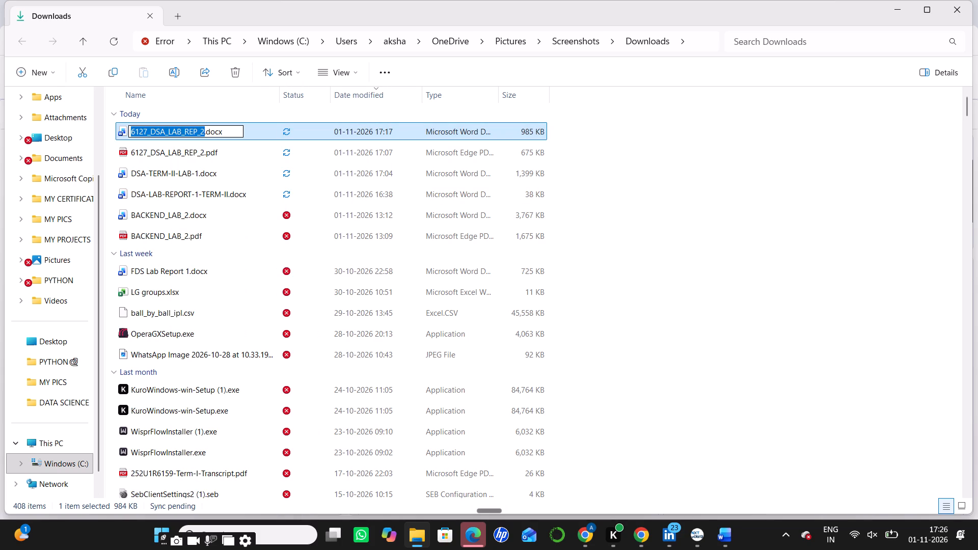
key("BackSpace")
type("DSA")
type("-TERM-")
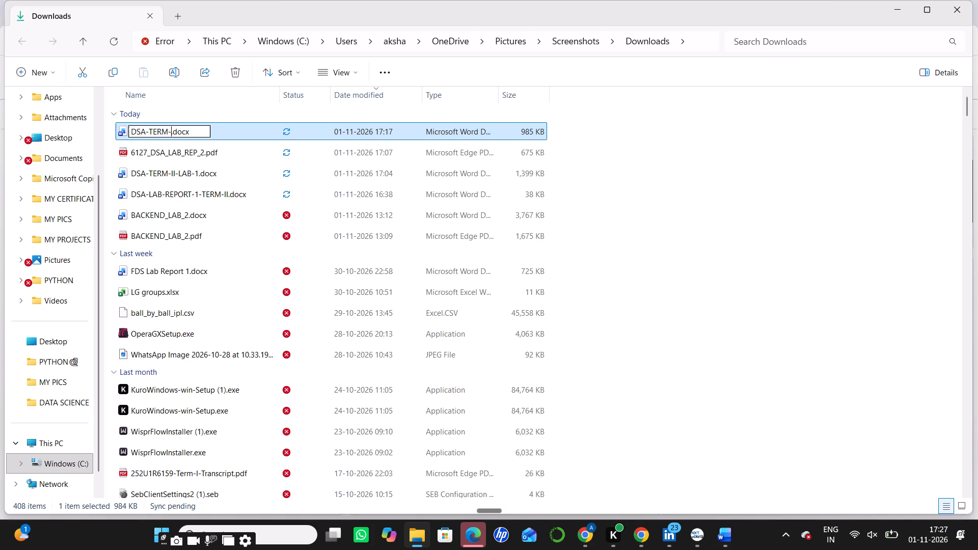
type("II-LAB-2")
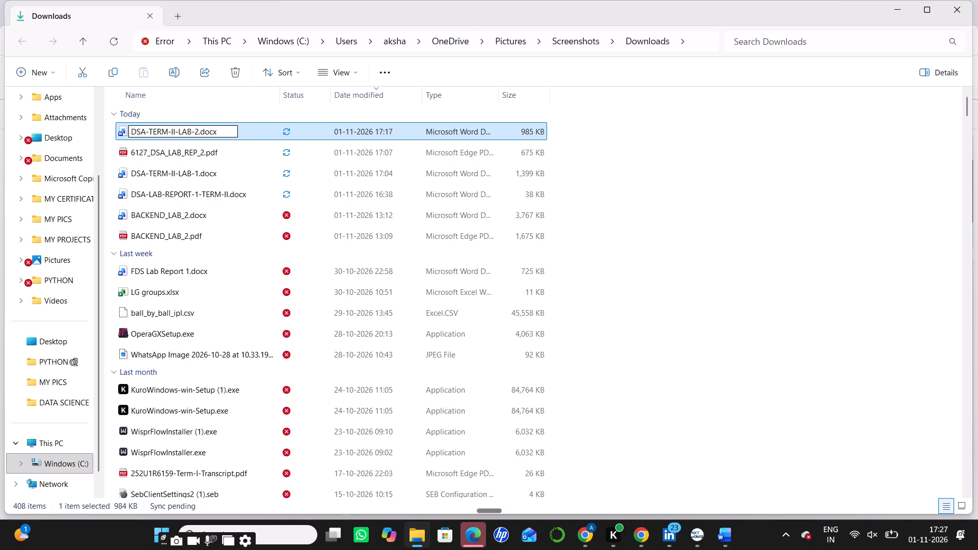
key("Return")
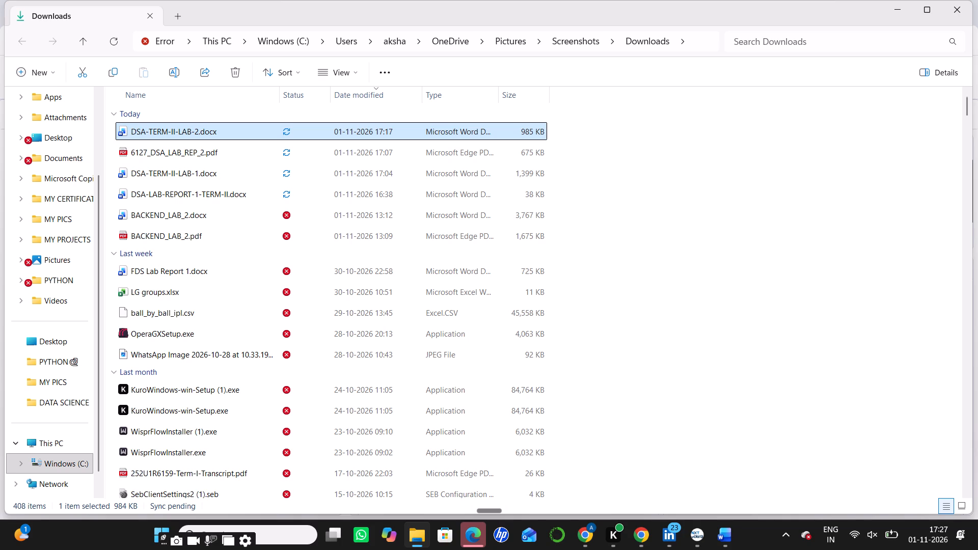
left_click(665, 317)
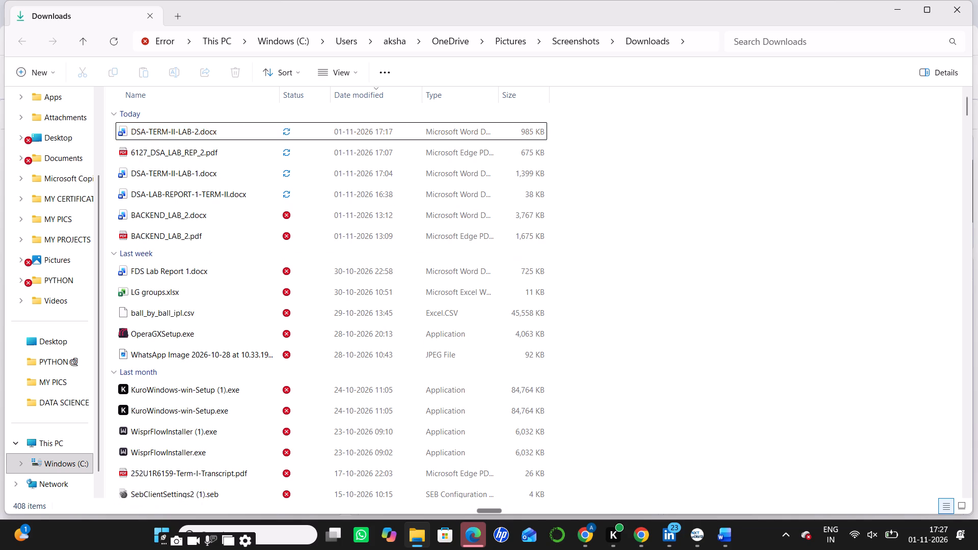
Switch to iLovePDF in Chrome, convert DSA-TERM-II-LAB-1.docx from Word to PDF and download the result.
left_click(512, 140)
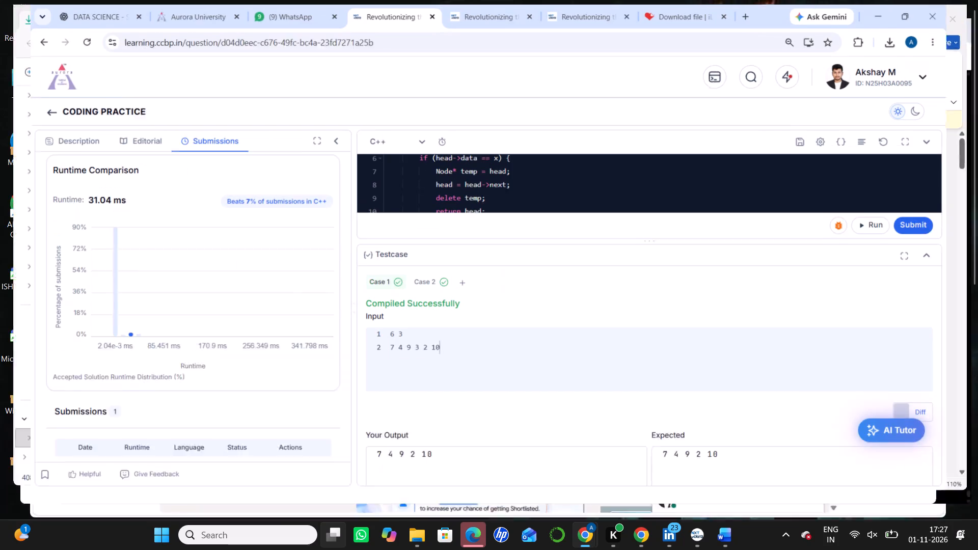
left_click(670, 5)
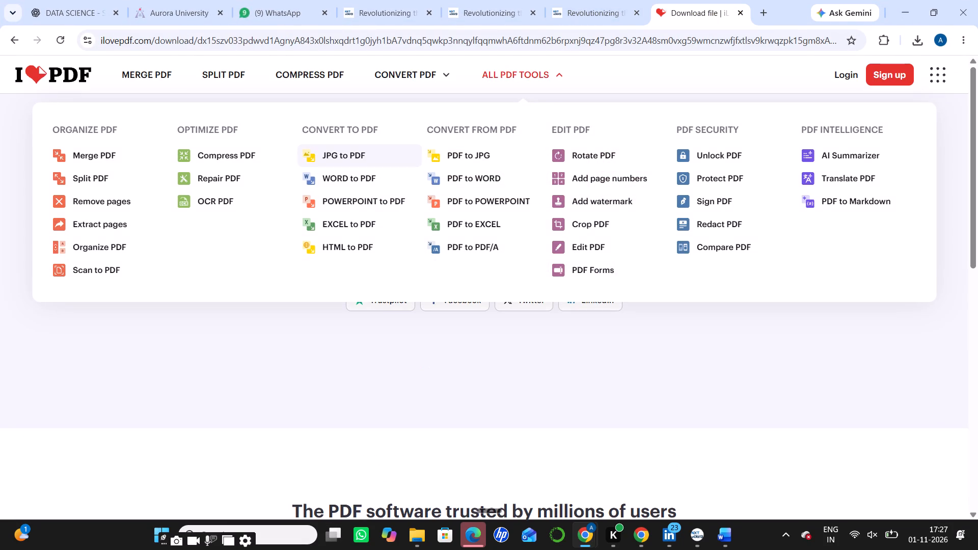
left_click(361, 177)
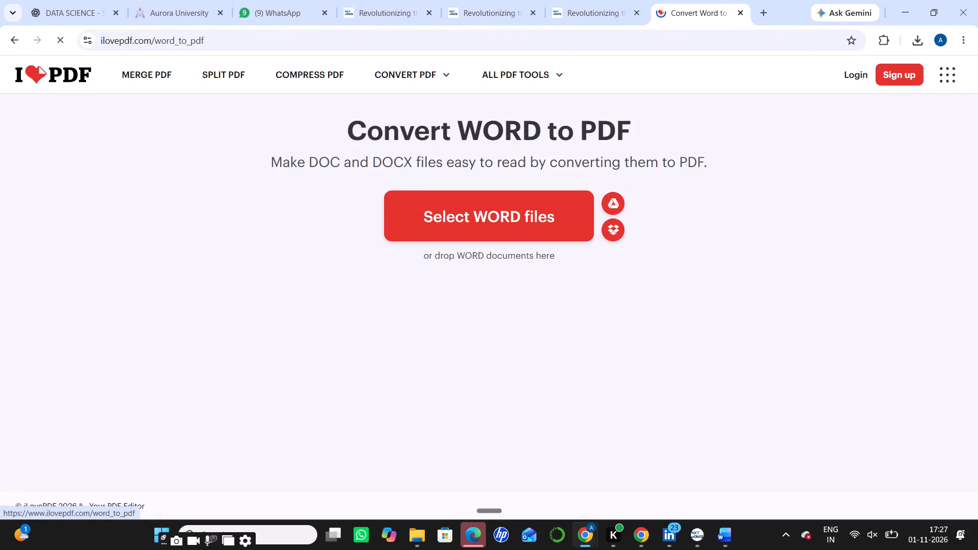
left_click(422, 207)
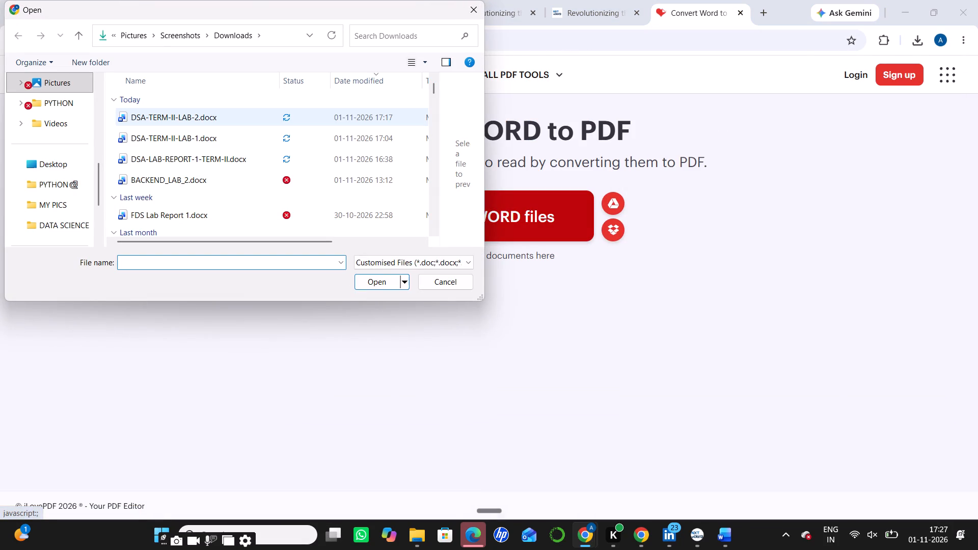
left_click(151, 139)
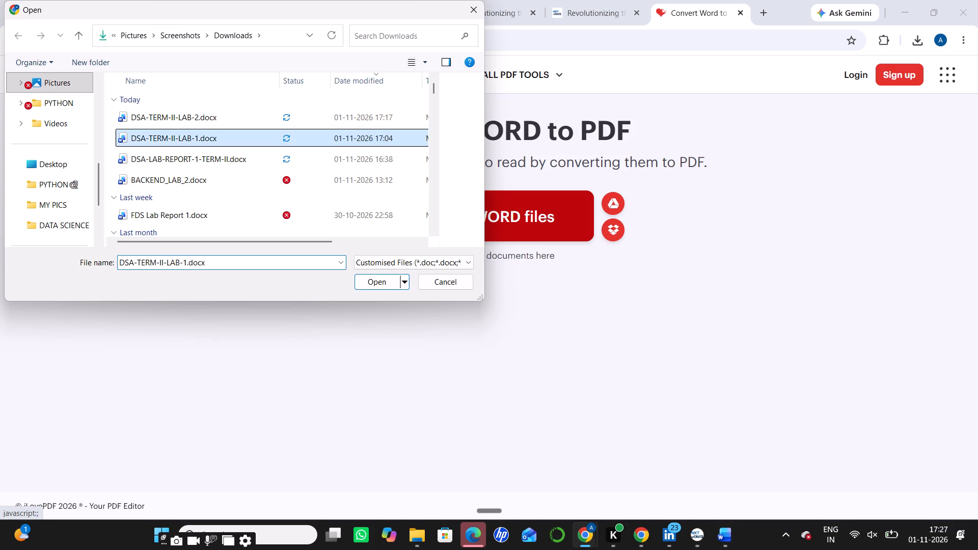
left_click(380, 283)
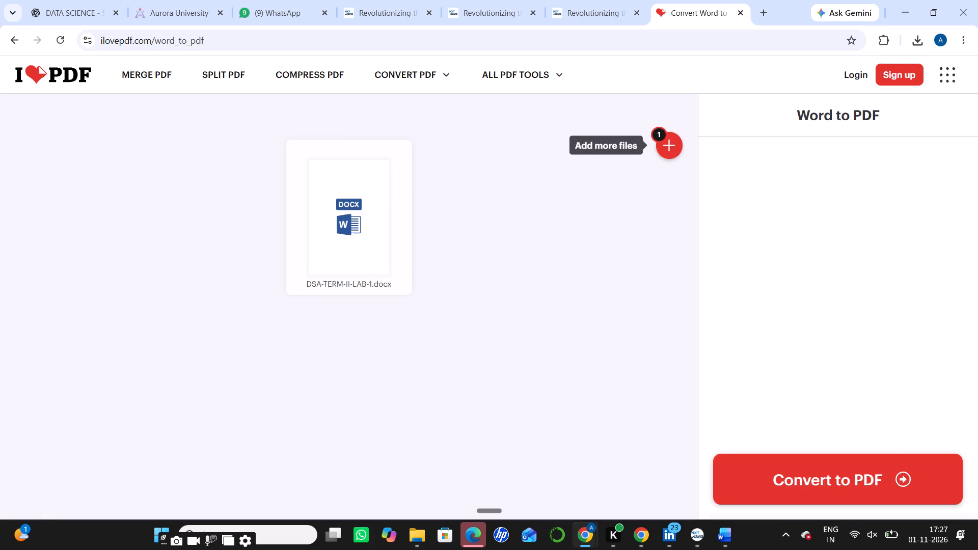
left_click(836, 479)
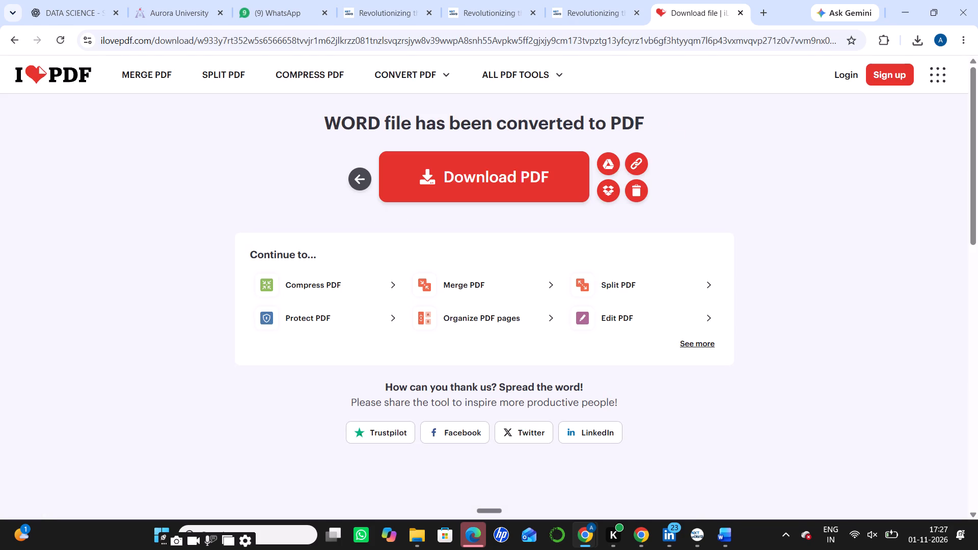
left_click(457, 168)
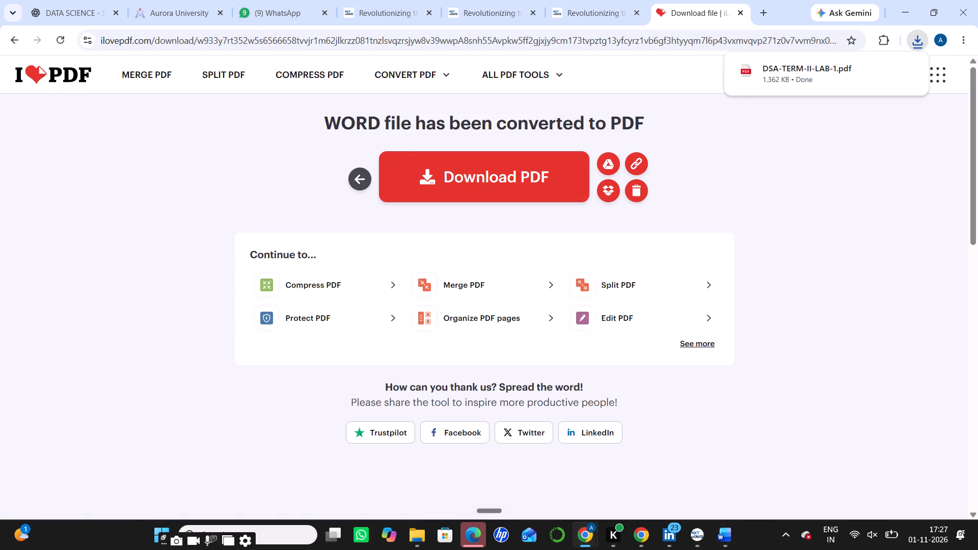
Convert DSA-TERM-II-LAB-2.docx from Word to PDF and download the result.
left_click(358, 173)
left_click(499, 216)
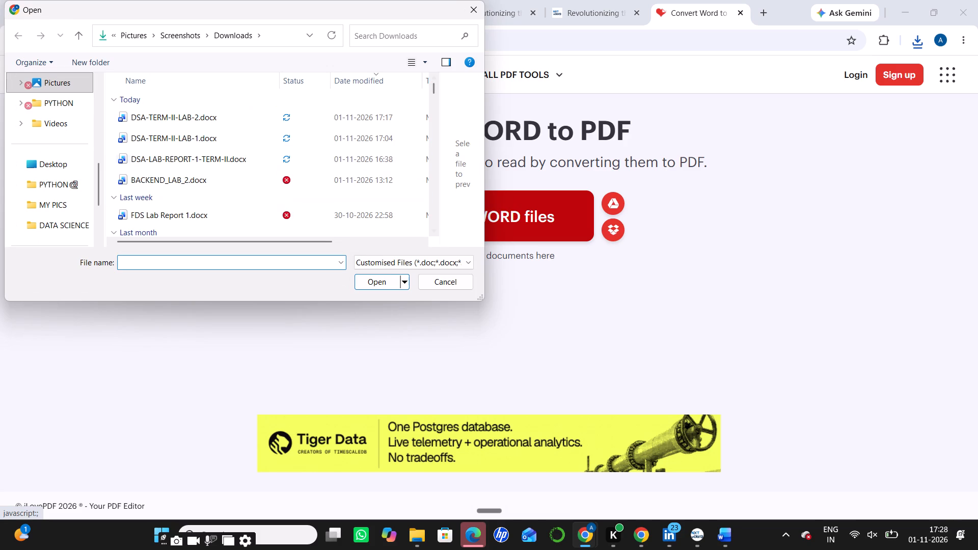
left_click(186, 121)
left_click(370, 285)
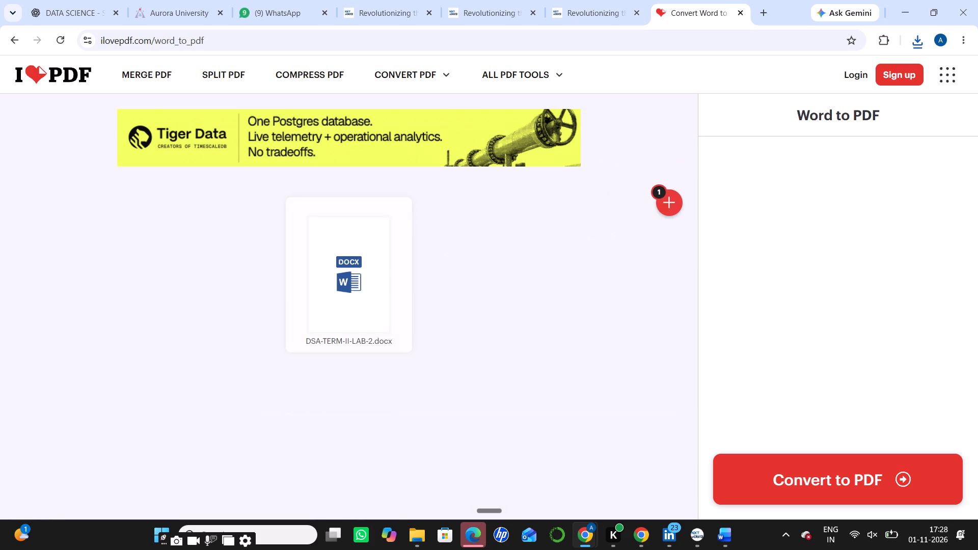
left_click(843, 480)
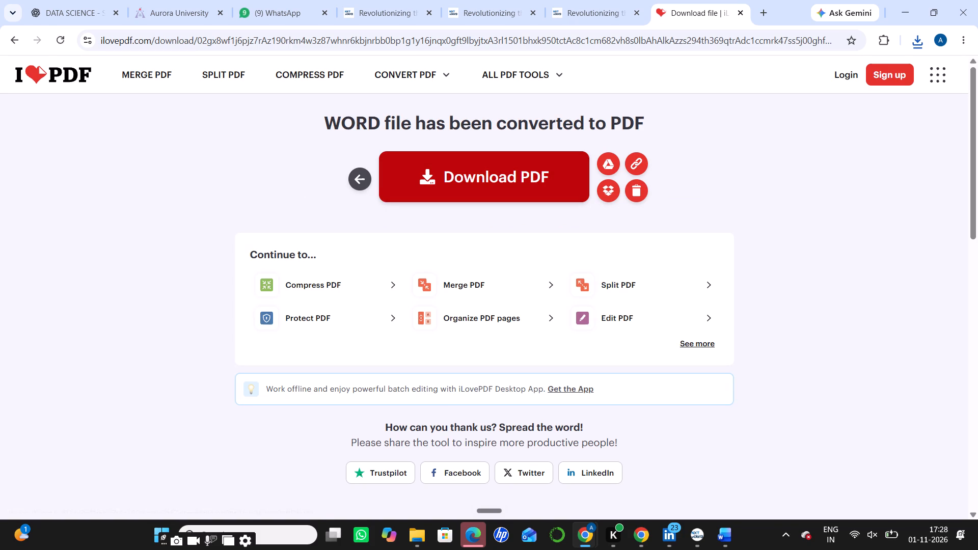
left_click(468, 175)
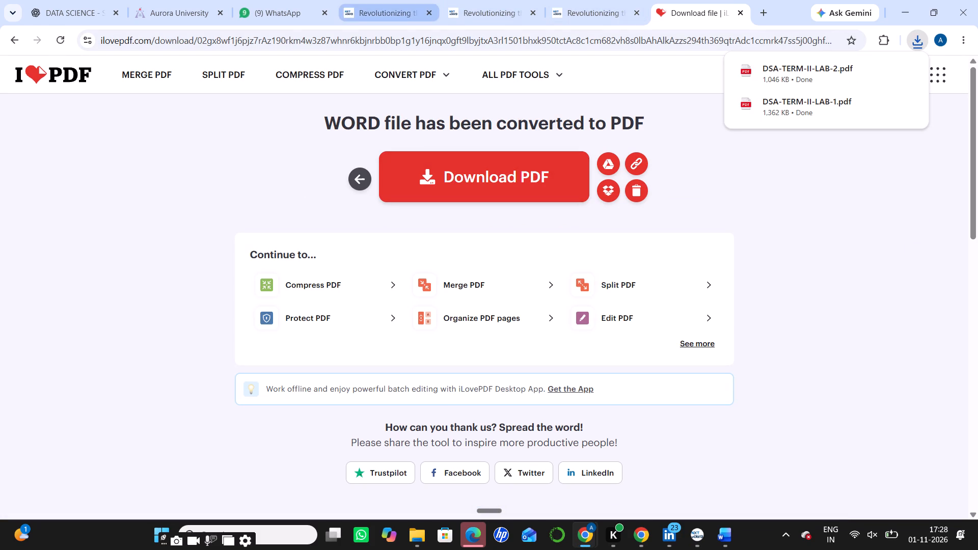
In the Aurora University portal's Advanced Data Structures assessments, upload DSA-TERM-II-LAB-1.pdf as the submission for Lab Report 1.
left_click(170, 3)
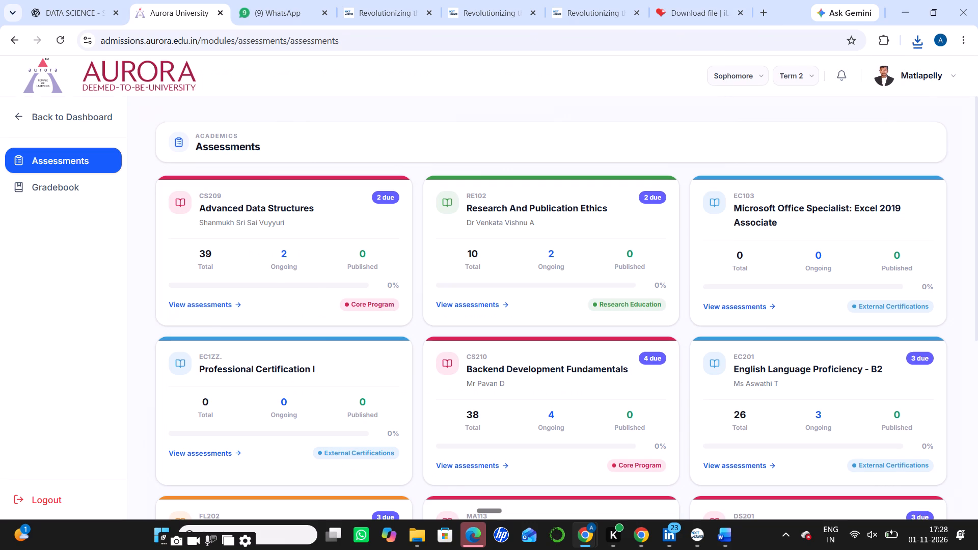
scroll(283, 263, "up", 2)
left_click(307, 259)
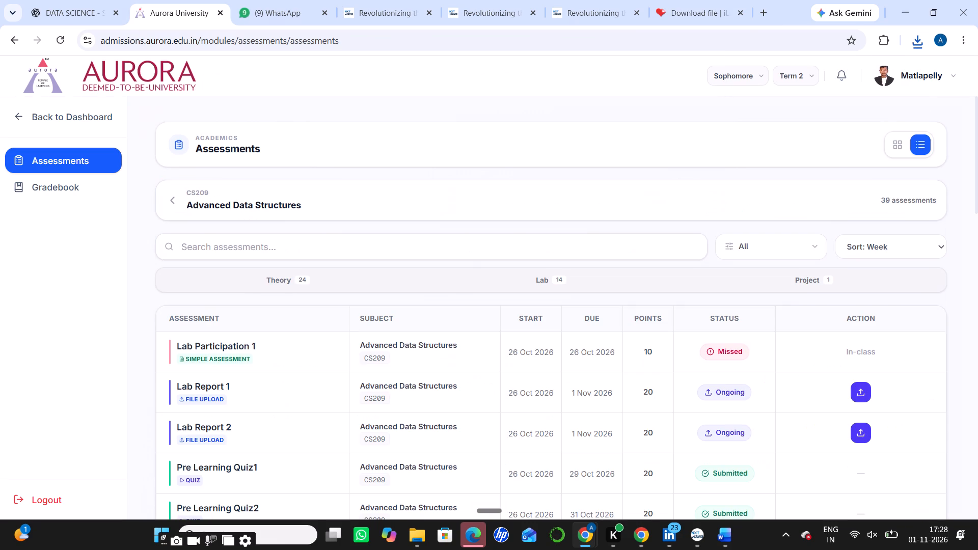
scroll(448, 378, "down", 1)
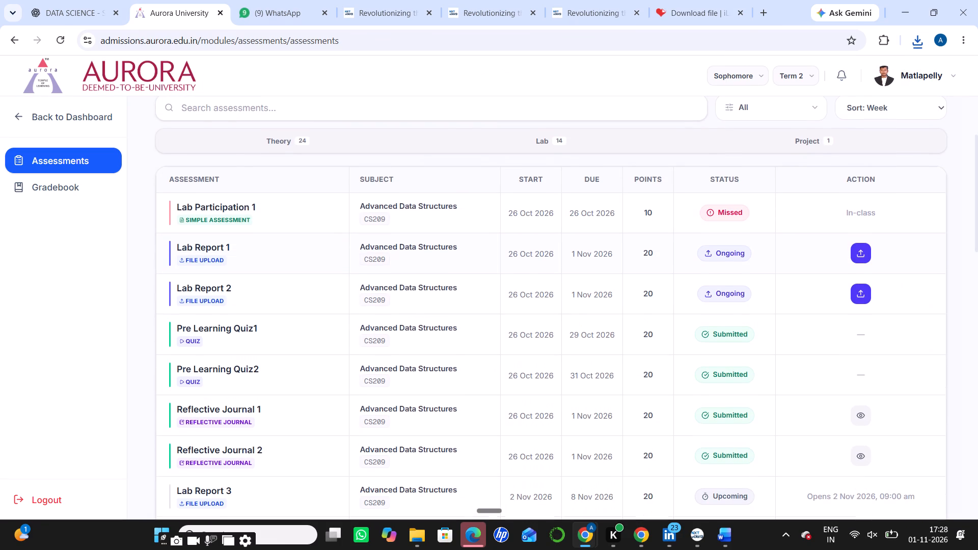
scroll(448, 378, "down", 1)
left_click(864, 251)
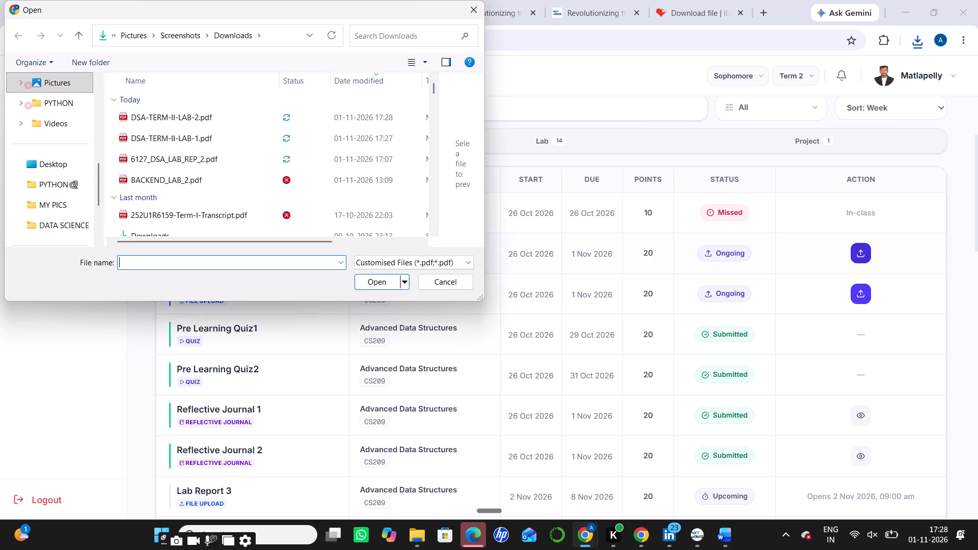
left_click(186, 138)
left_click(378, 283)
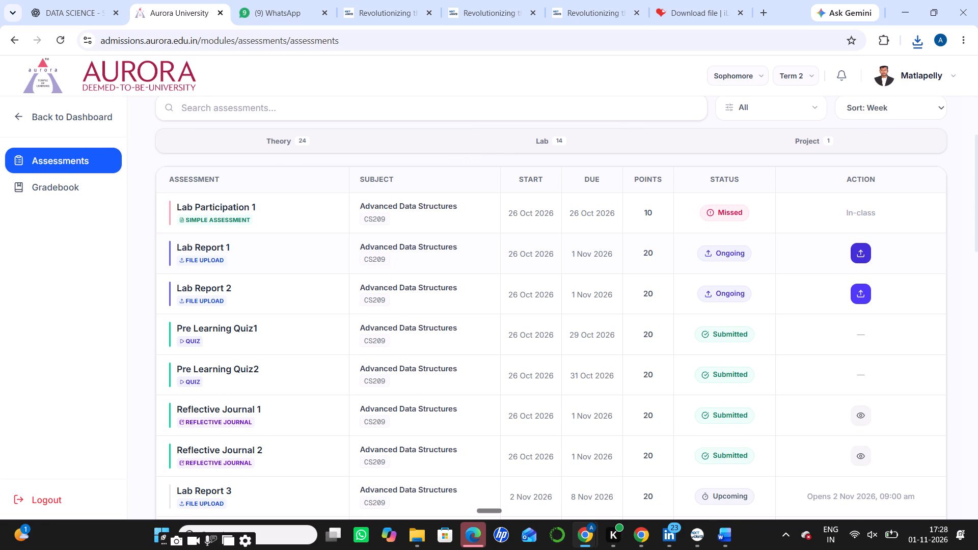
left_click(863, 250)
Upload DSA-TERM-II-LAB-2.pdf as the submission for Lab Report 2.
left_click(863, 293)
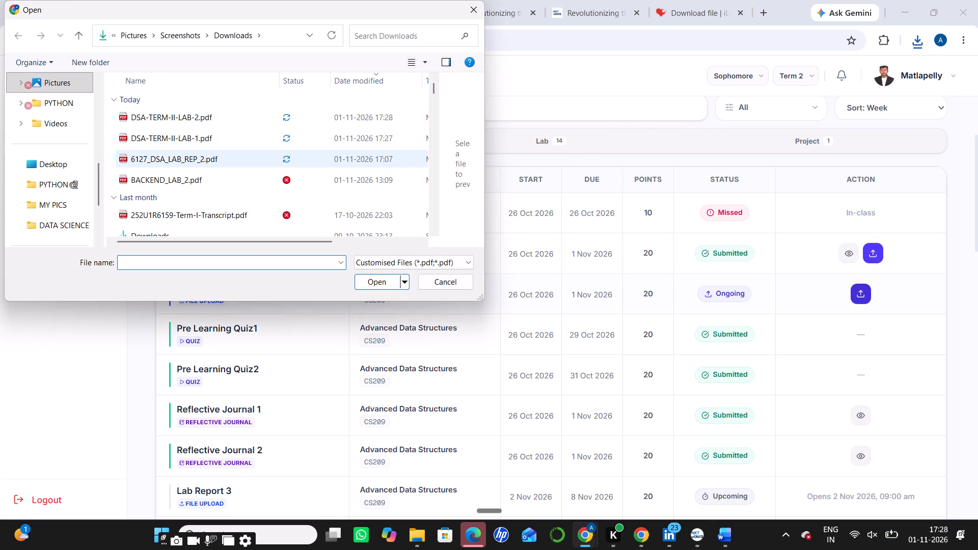
left_click(174, 137)
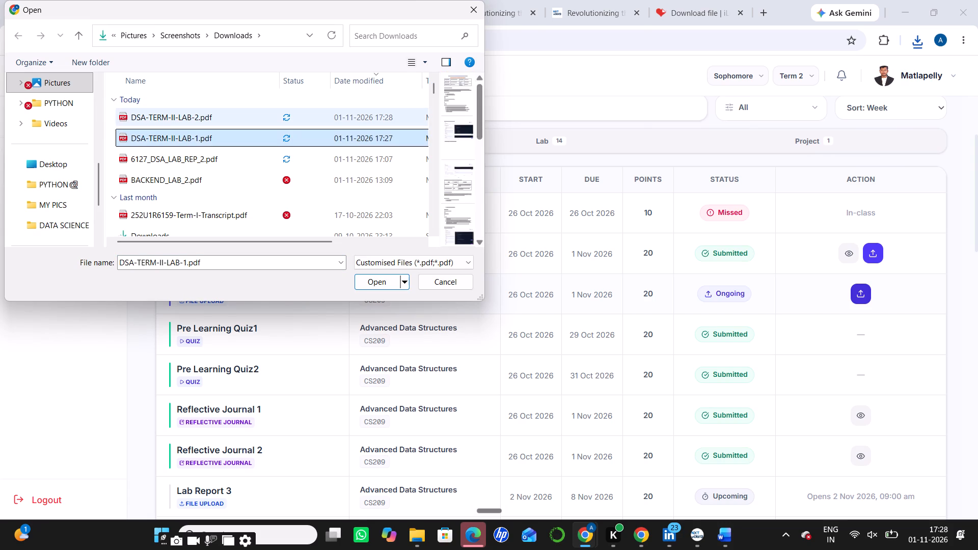
left_click(197, 113)
left_click(372, 284)
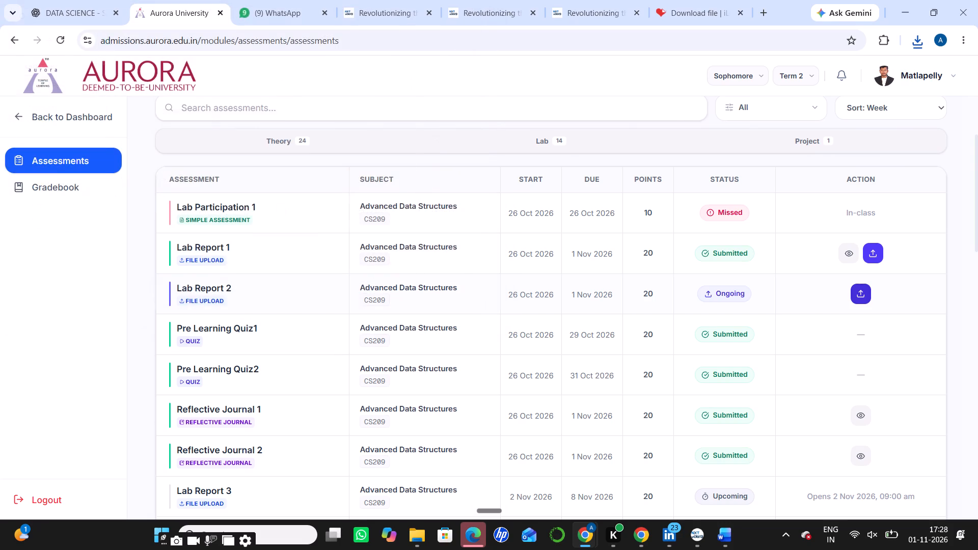
Open the submitted Lab Report 1 file and look through its pages to check the content.
left_click(847, 250)
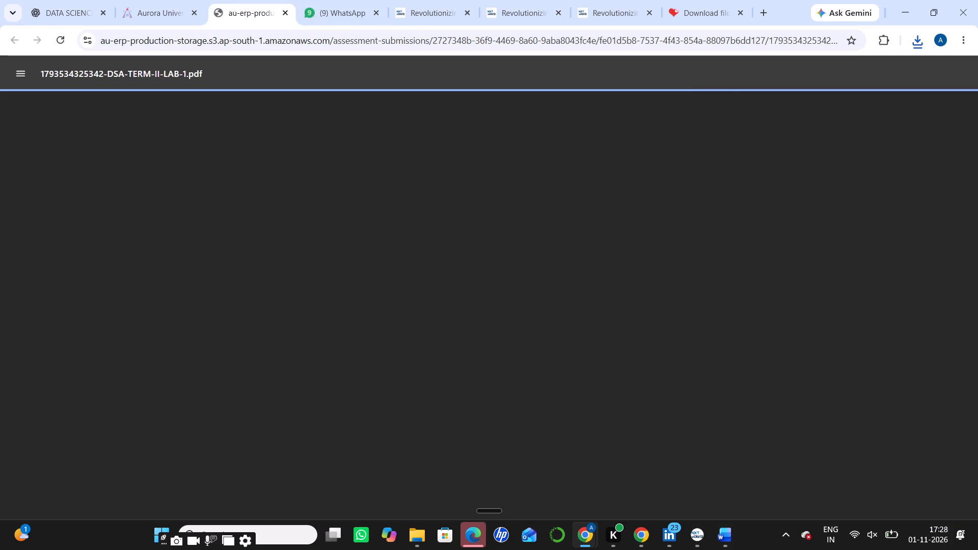
scroll(419, 290, "down", 1)
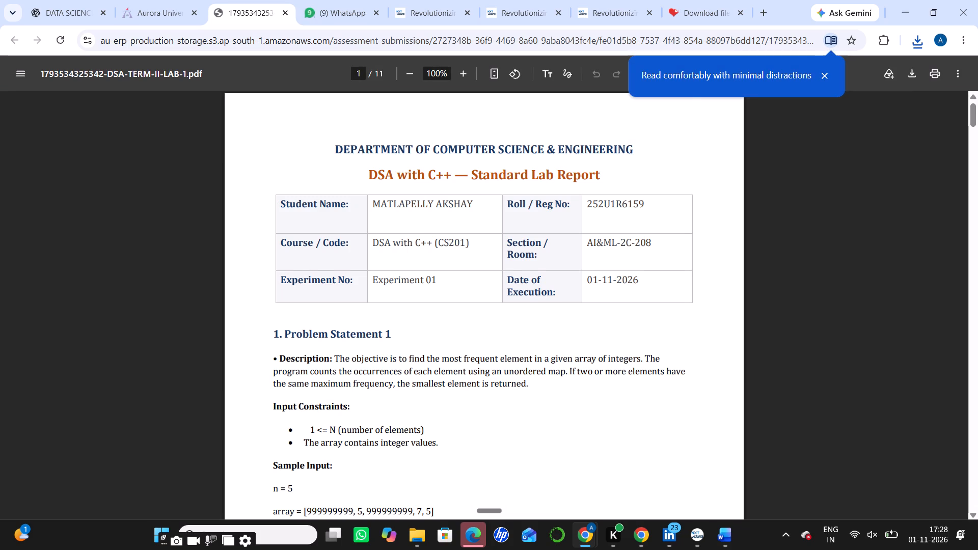
scroll(419, 290, "down", 6)
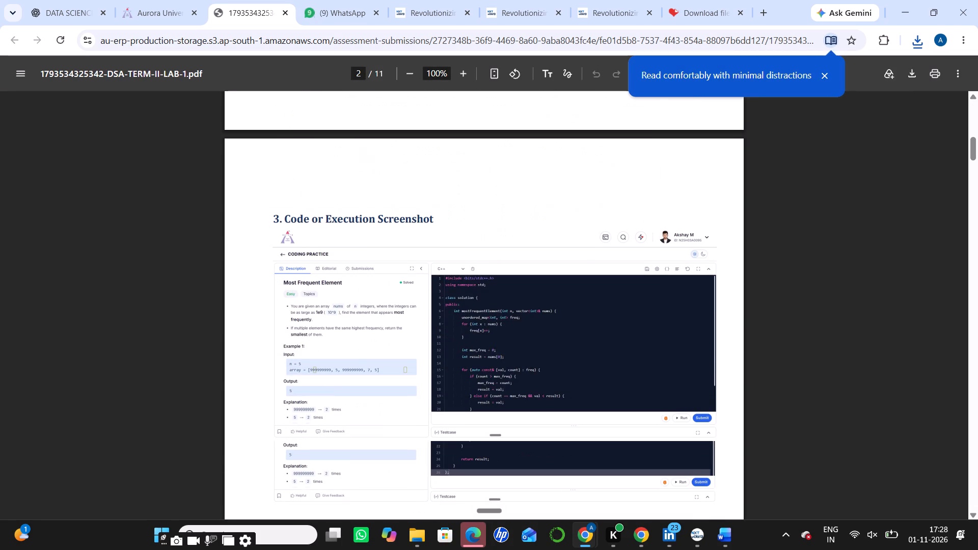
Close the submitted Lab Report 1 PDF and return to the Aurora University assessments page.
left_click(284, 10)
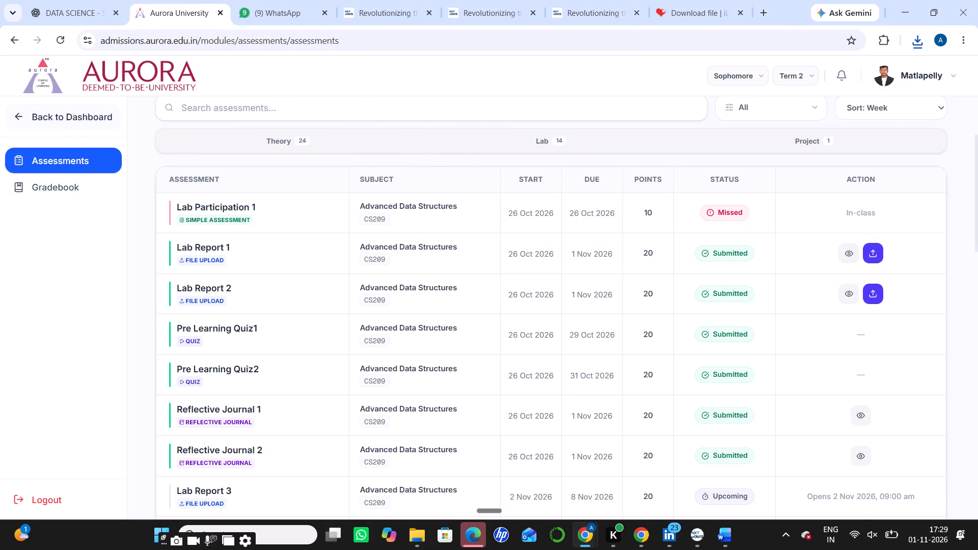
Leave the Advanced Data Structures assessments and open the assessment list of Foundations of Data Science.
scroll(193, 123, "up", 3)
left_click(170, 200)
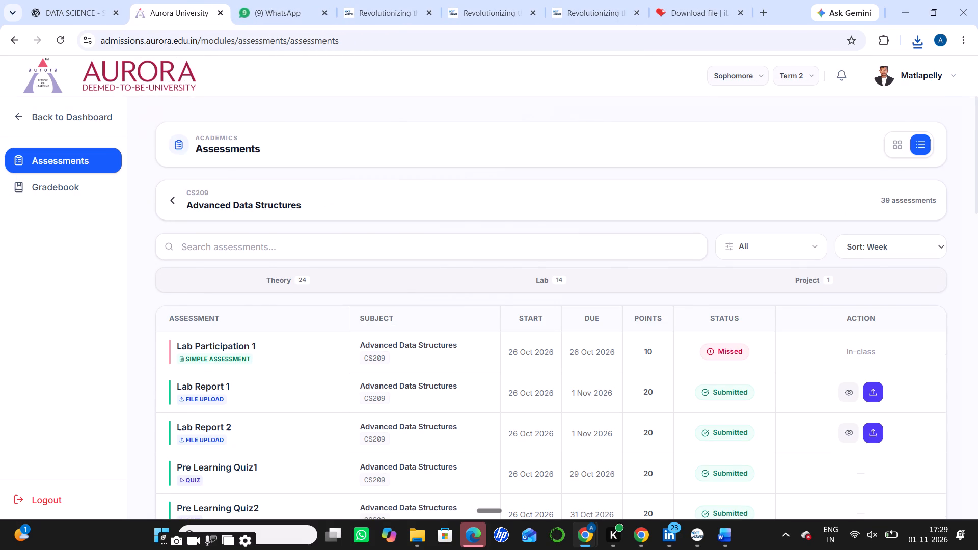
scroll(651, 245, "down", 1)
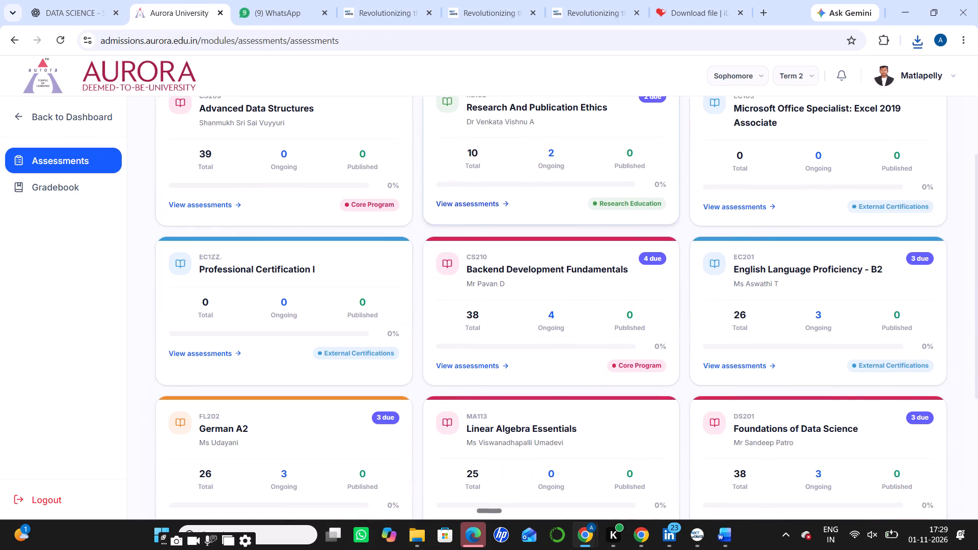
scroll(651, 245, "down", 1)
scroll(518, 299, "down", 1)
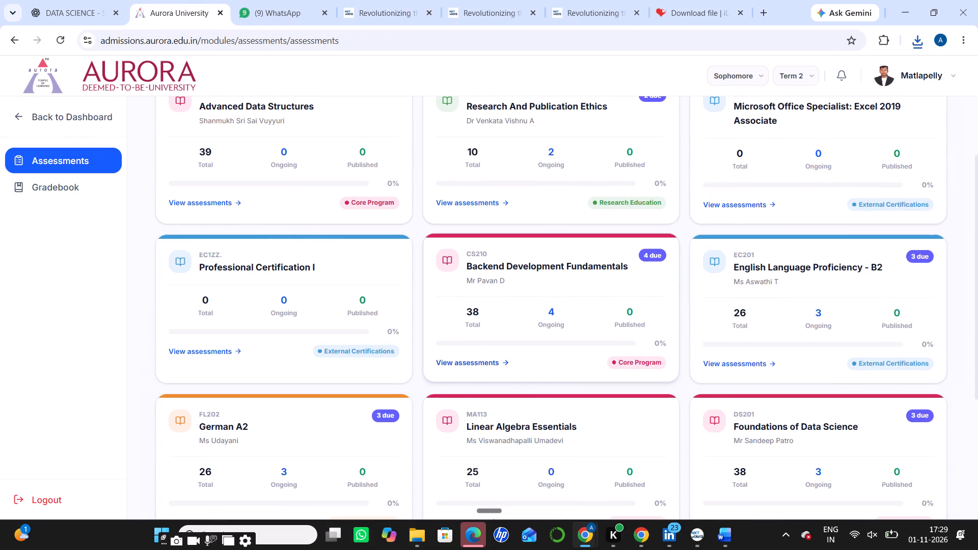
scroll(518, 299, "down", 1)
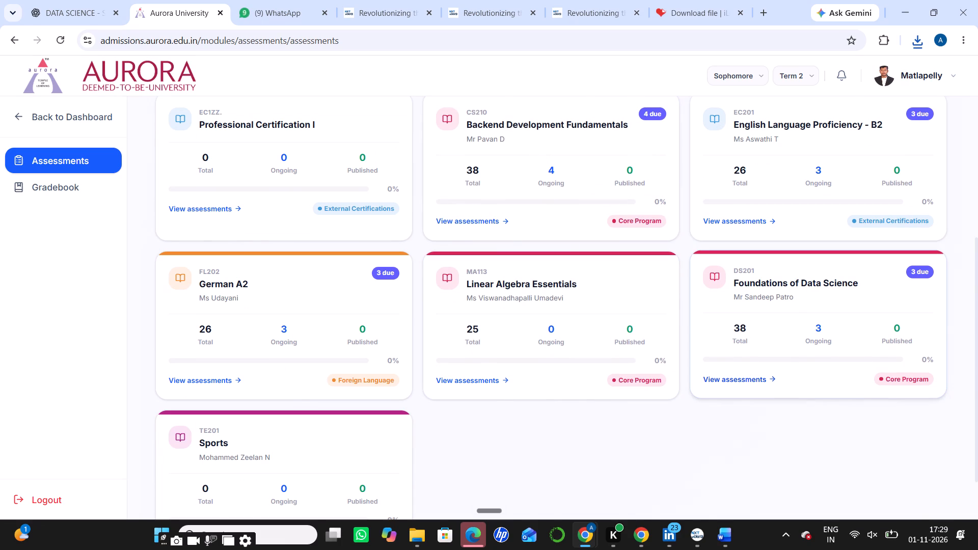
left_click(825, 316)
scroll(537, 225, "up", 2)
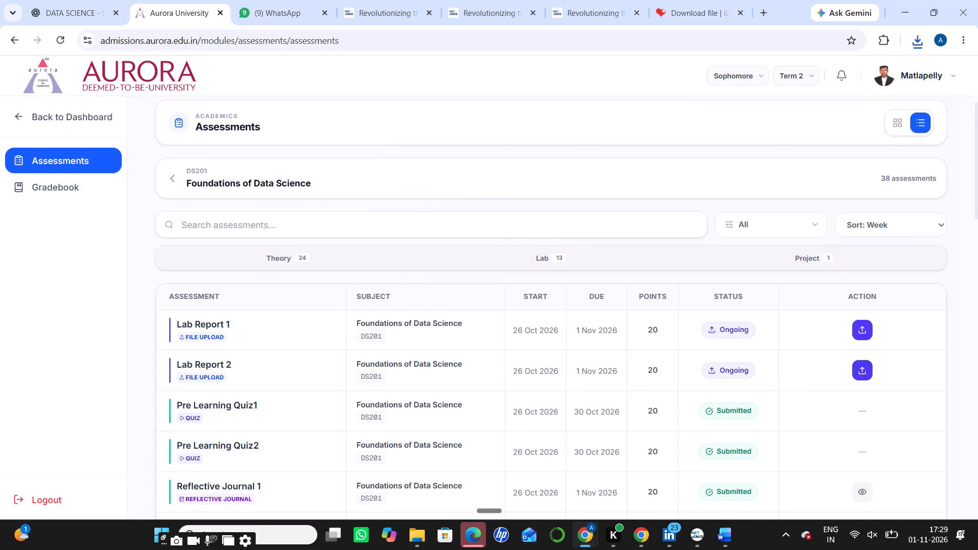
scroll(537, 225, "down", 1)
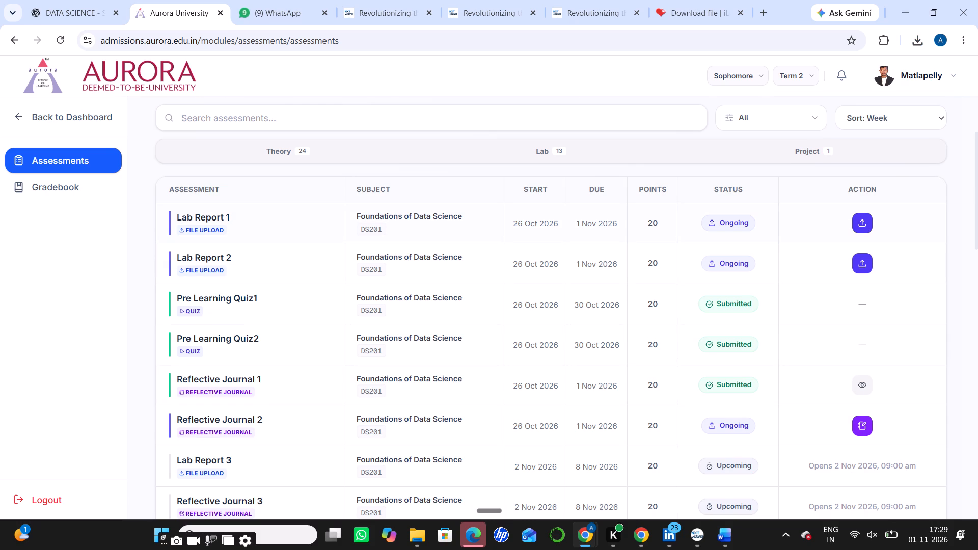
Open the ongoing Lab Report 1 file-upload assessment in Foundations of Data Science.
left_click(713, 218)
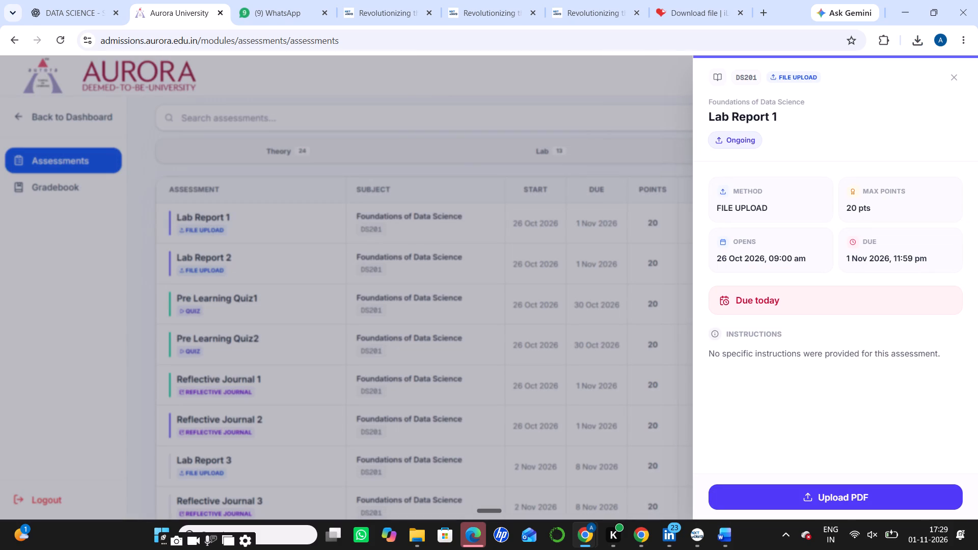
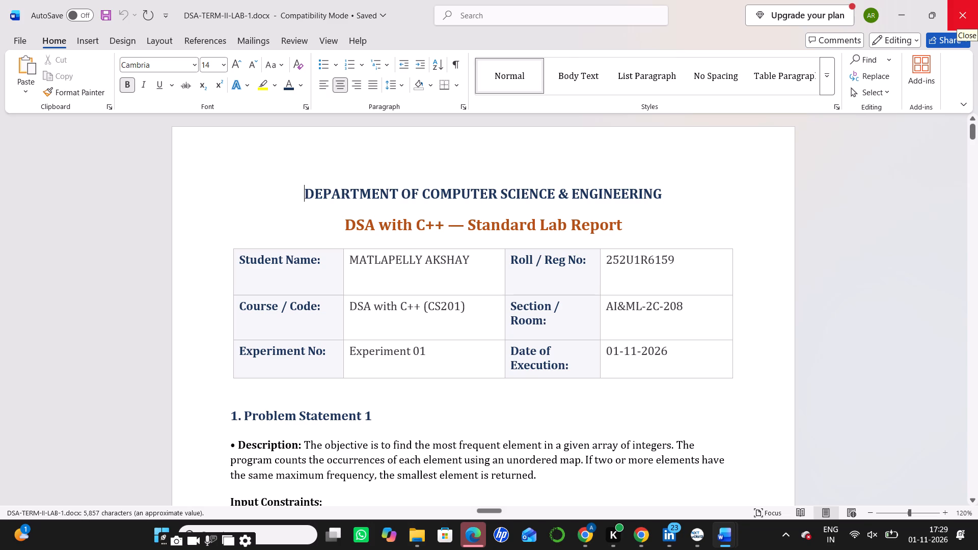
Close the Lab 1 document and open DSA-TERM-II-LAB-2.docx from the Downloads folder.
left_click(964, 19)
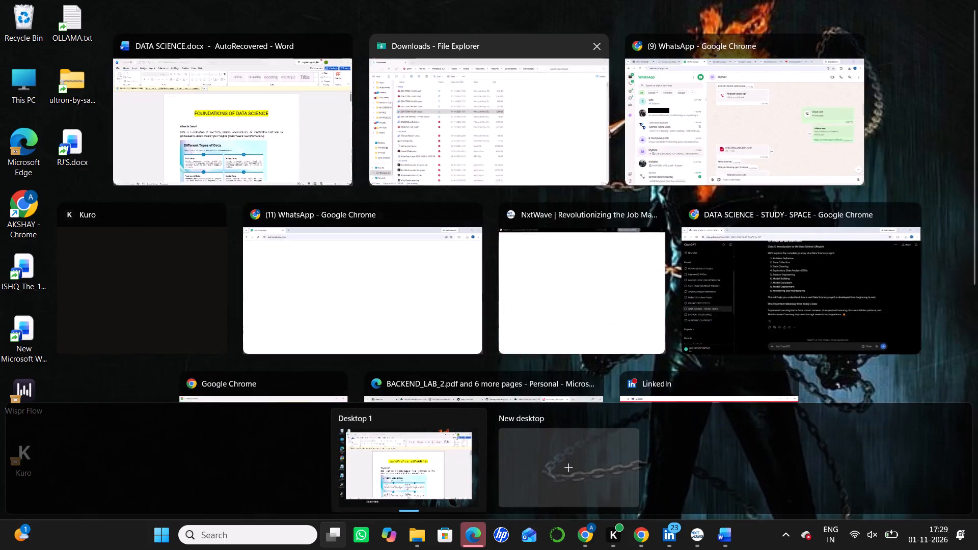
left_click(482, 173)
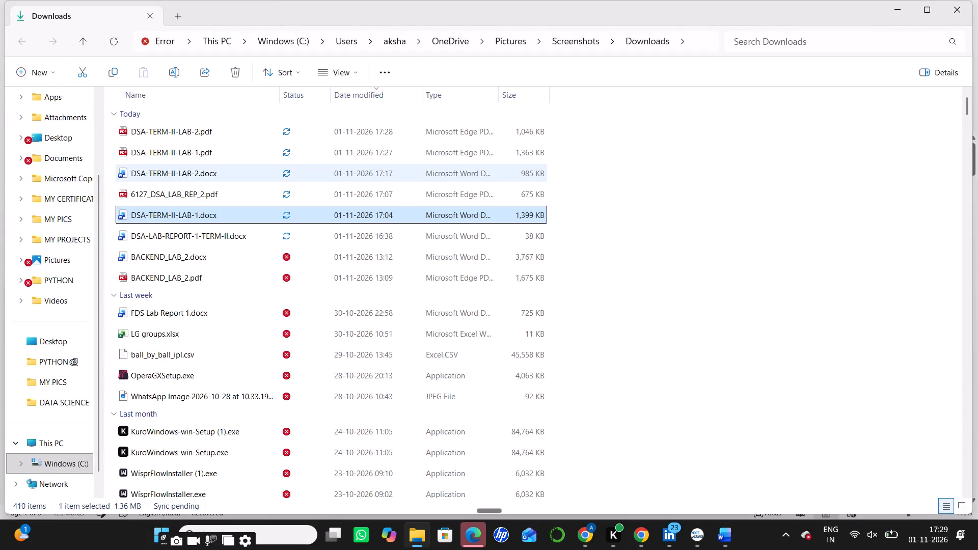
double_click(187, 175)
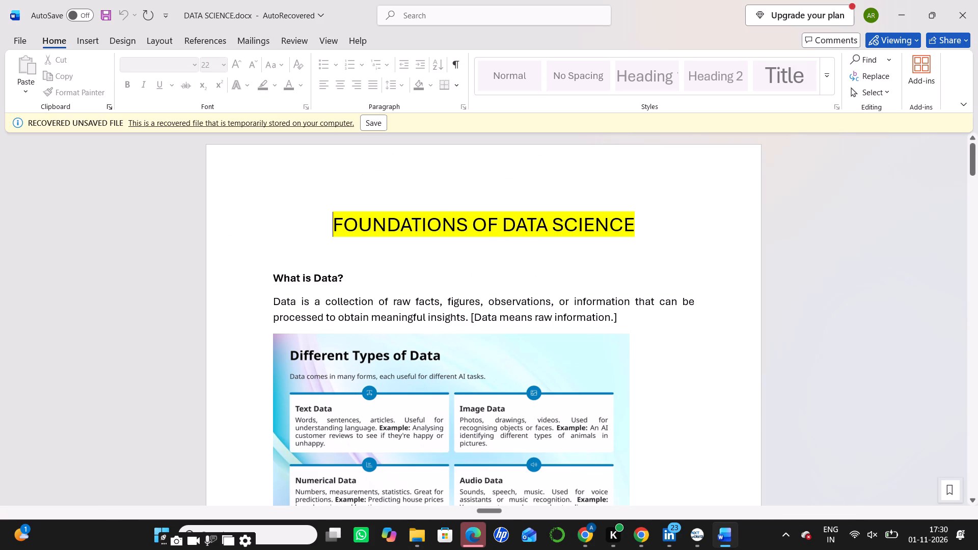
Crop the profile header off the top of the Convert Array To Linked List source code screenshot, leaving it about 7.31 cm high.
scroll(540, 389, "down", 4)
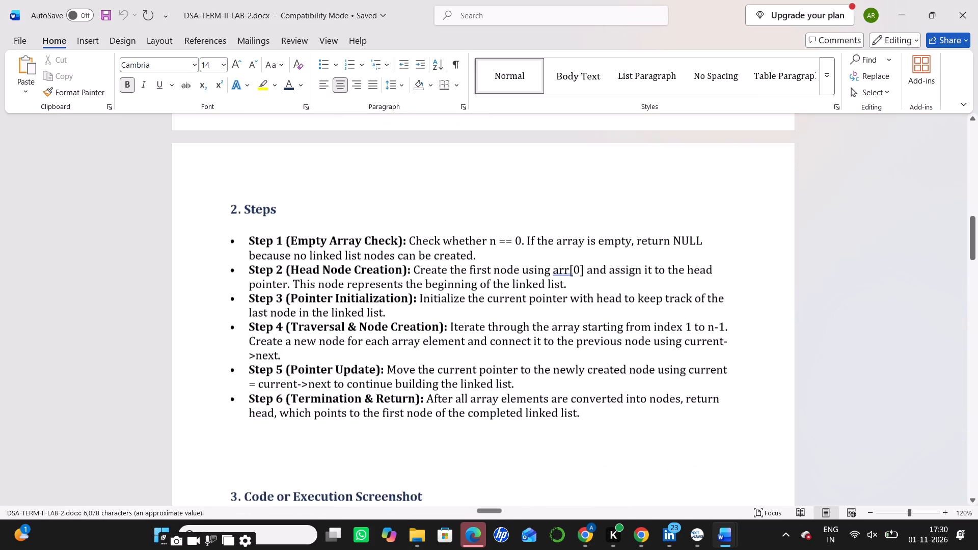
scroll(540, 389, "down", 2)
scroll(506, 311, "up", 1)
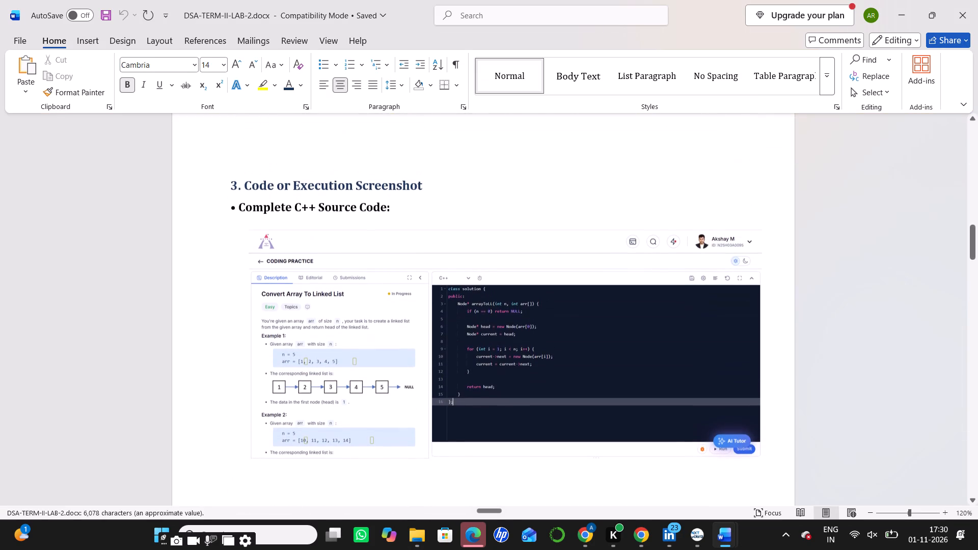
double_click(468, 309)
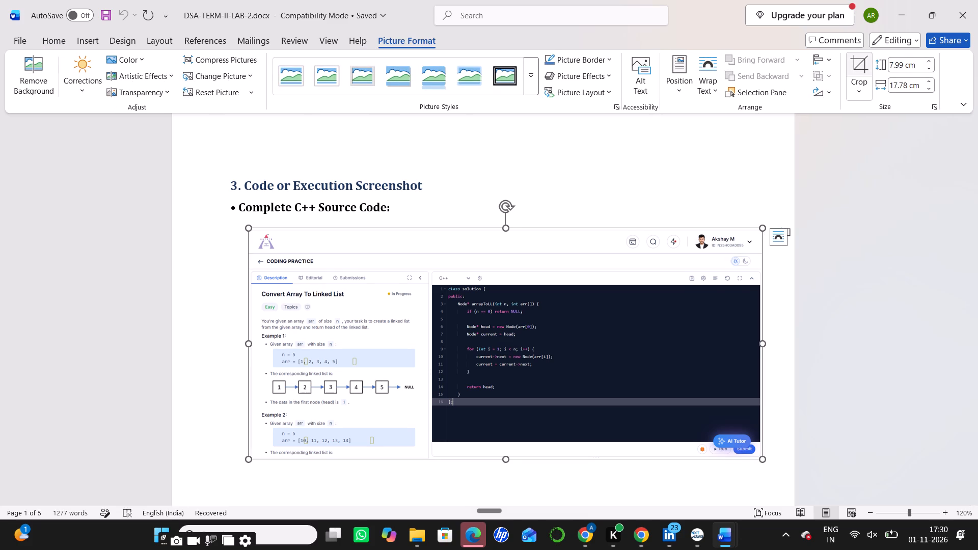
left_click(858, 55)
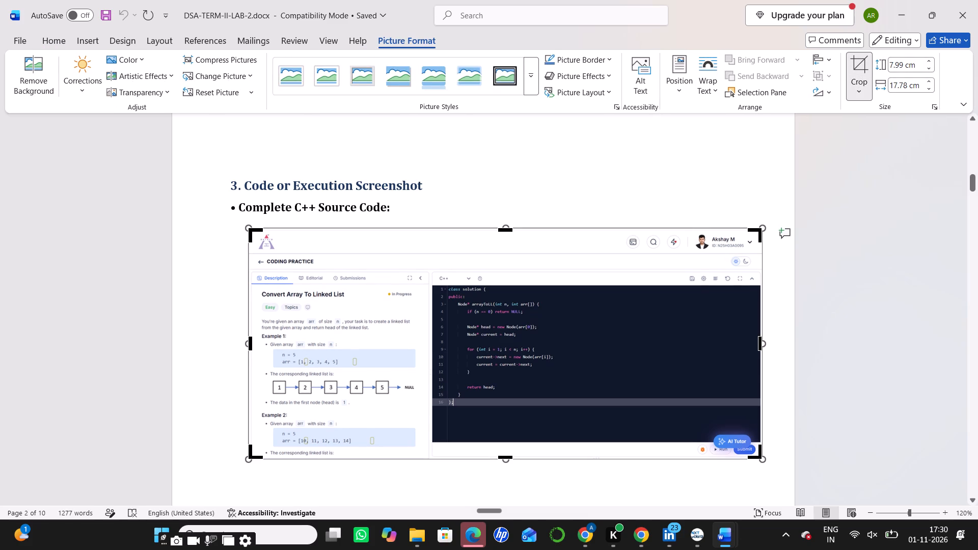
left_click_drag(508, 229, 516, 249)
key("Return")
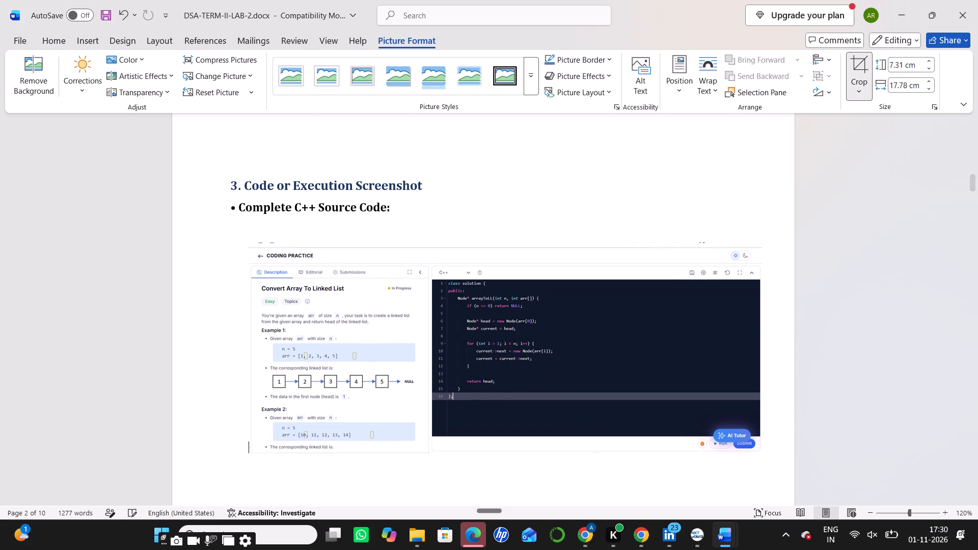
Crop the profile header off the top of the execution output screenshot for Convert Array To Linked List.
scroll(517, 250, "down", 3)
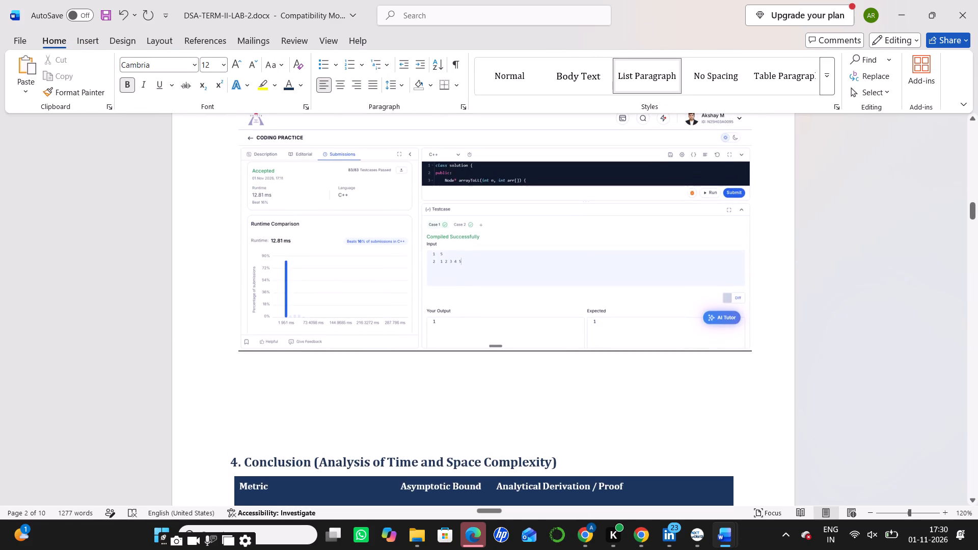
scroll(513, 264, "up", 1)
double_click(486, 295)
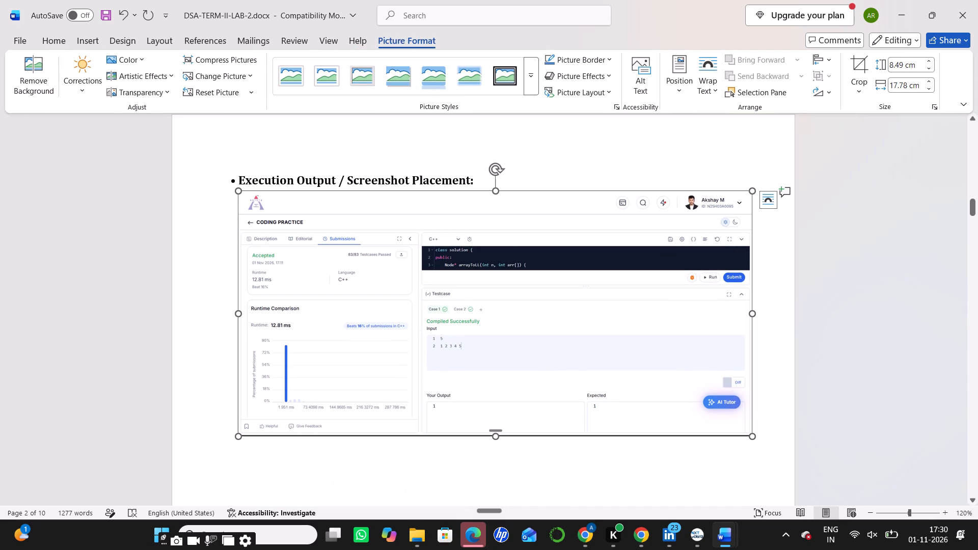
left_click(855, 59)
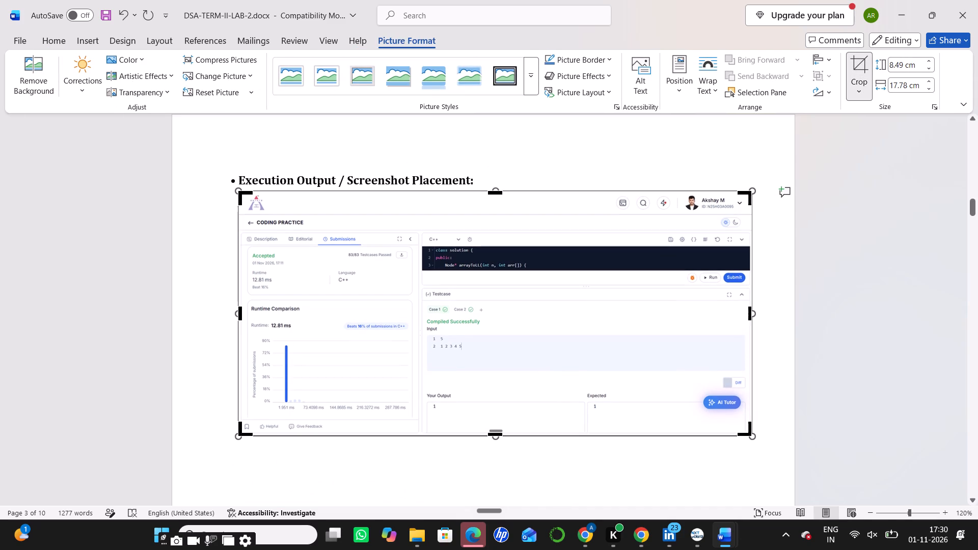
left_click_drag(496, 194, 498, 209)
key("Return")
Crop the profile header off the top of the Insertion At Kth Position source code screenshot.
scroll(511, 227, "down", 3)
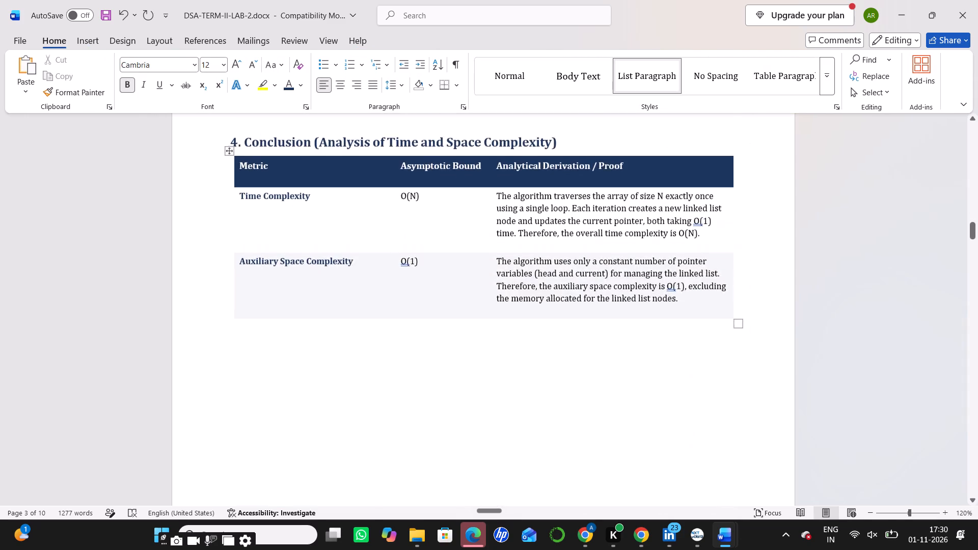
scroll(511, 227, "down", 7)
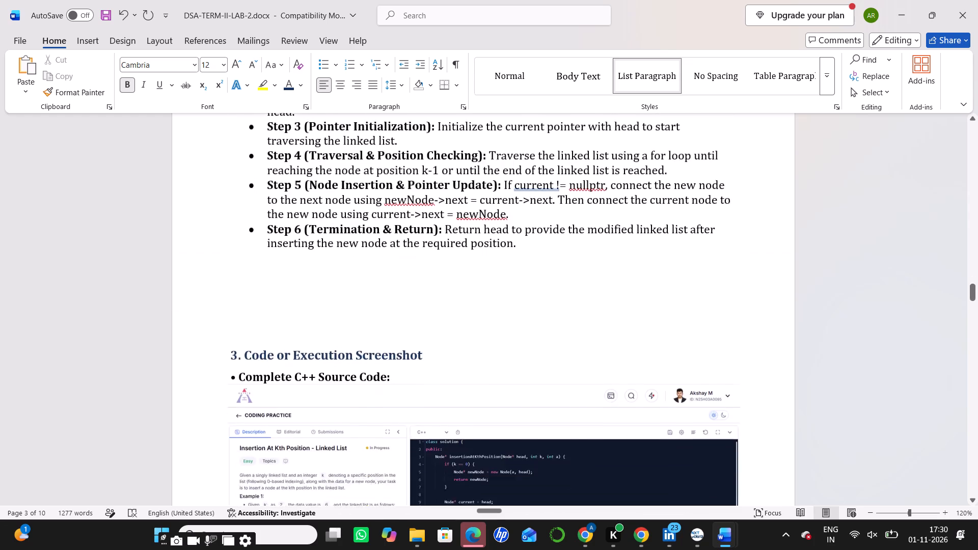
scroll(511, 227, "down", 2)
scroll(511, 227, "up", 1)
double_click(438, 384)
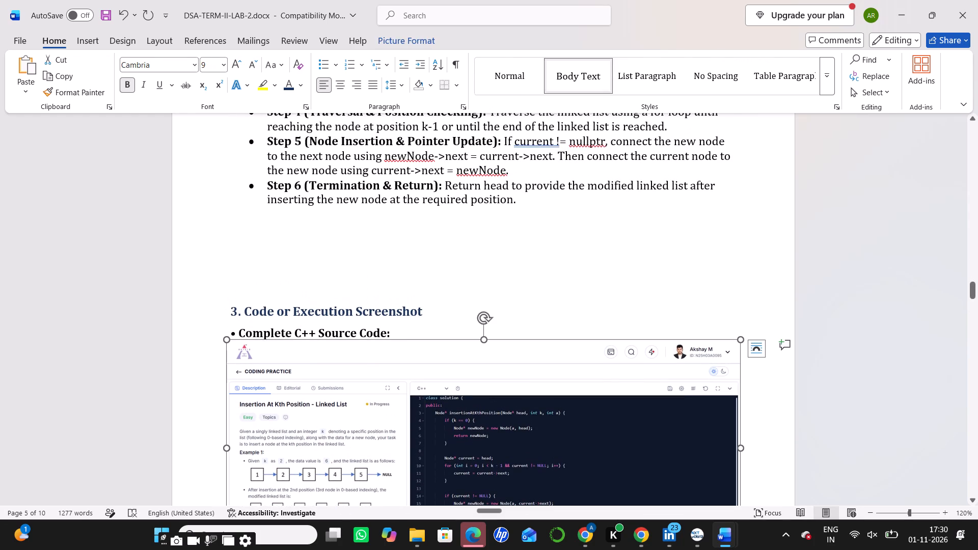
left_click(856, 63)
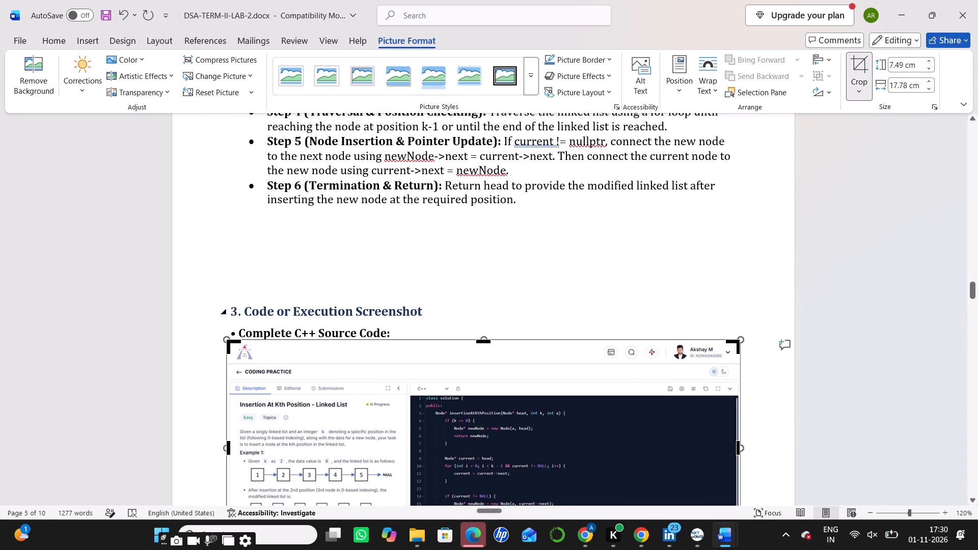
left_click_drag(480, 342, 485, 356)
key("Return")
Crop the profile header off the top of the execution output screenshot for Insertion At Kth Position.
scroll(530, 392, "down", 2)
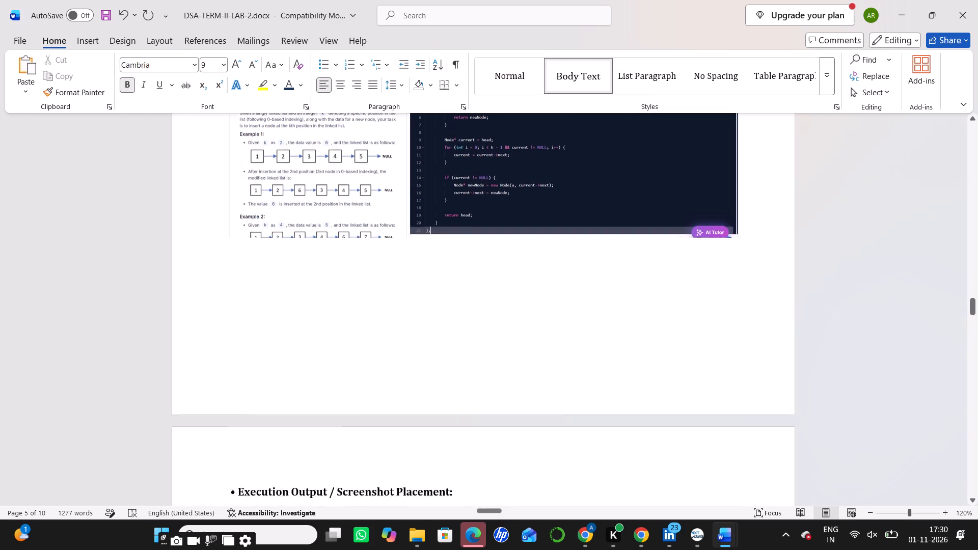
scroll(530, 392, "down", 2)
double_click(560, 332)
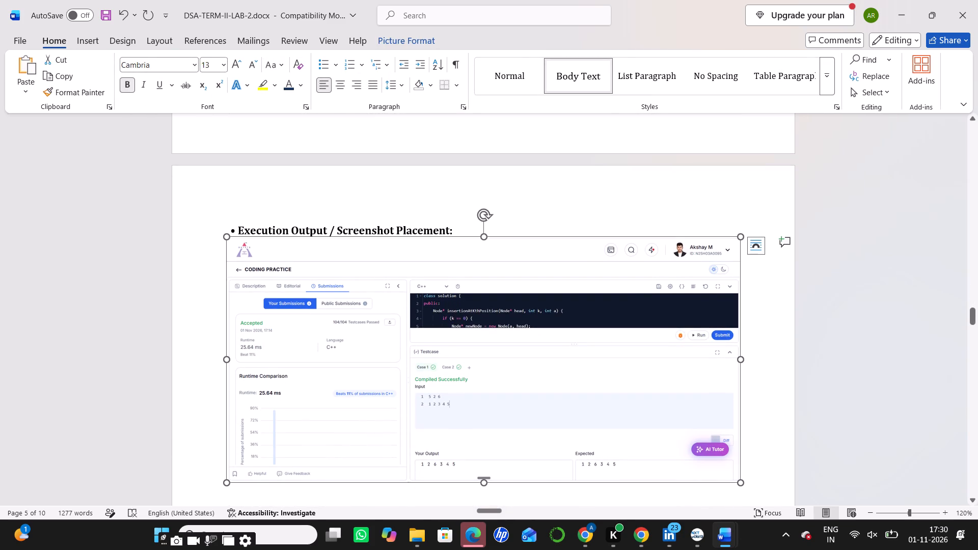
left_click(865, 60)
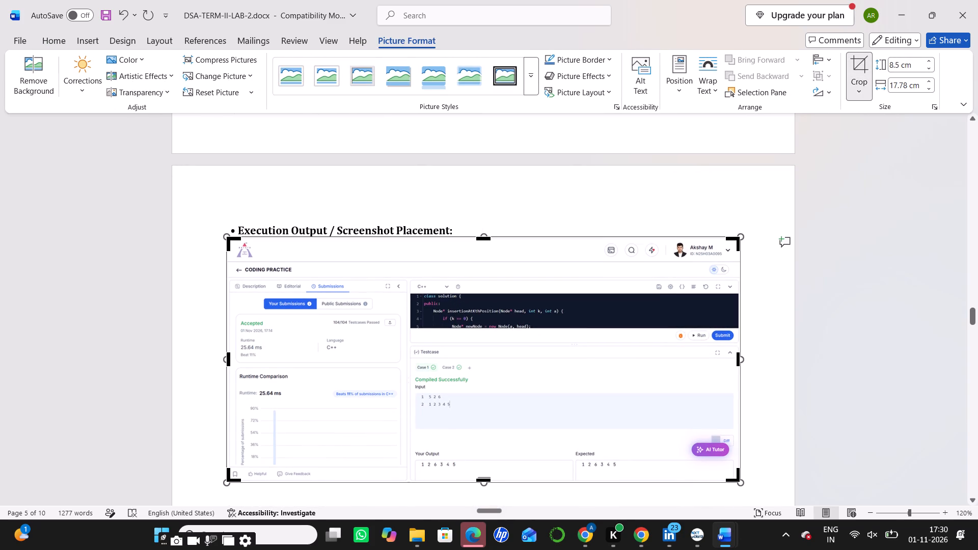
left_click_drag(487, 240, 495, 257)
key("Return")
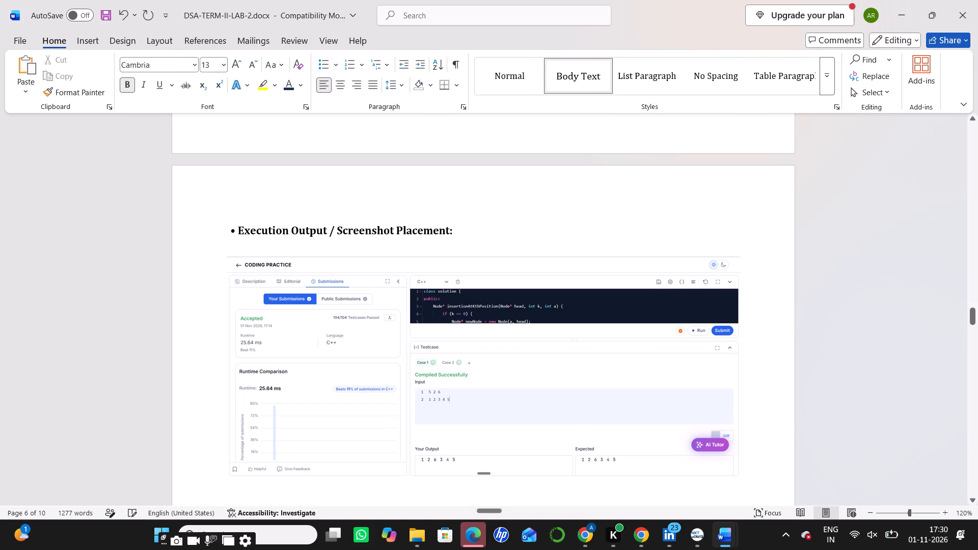
Crop the profile header off the top of the upper Delete Node With Value X source code screenshot.
scroll(521, 327, "down", 5)
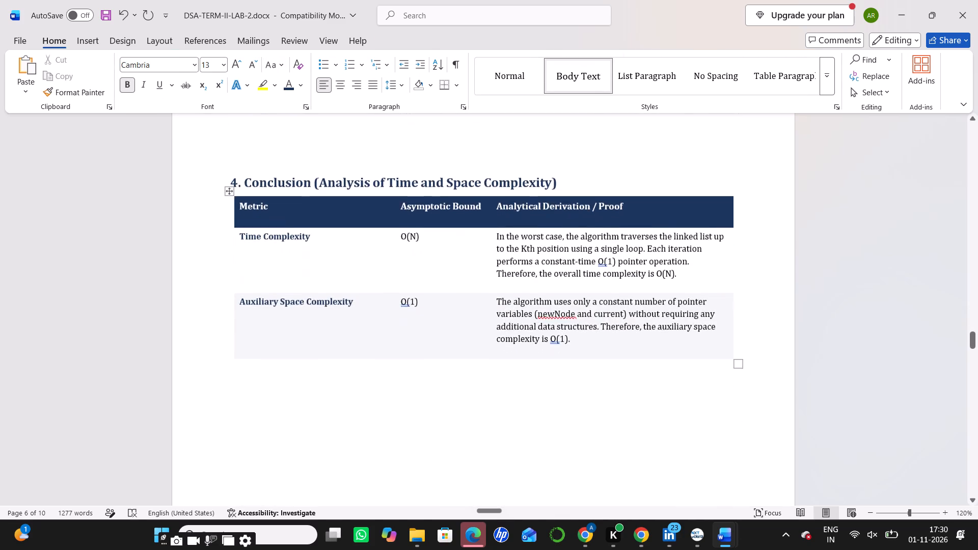
scroll(521, 327, "down", 5)
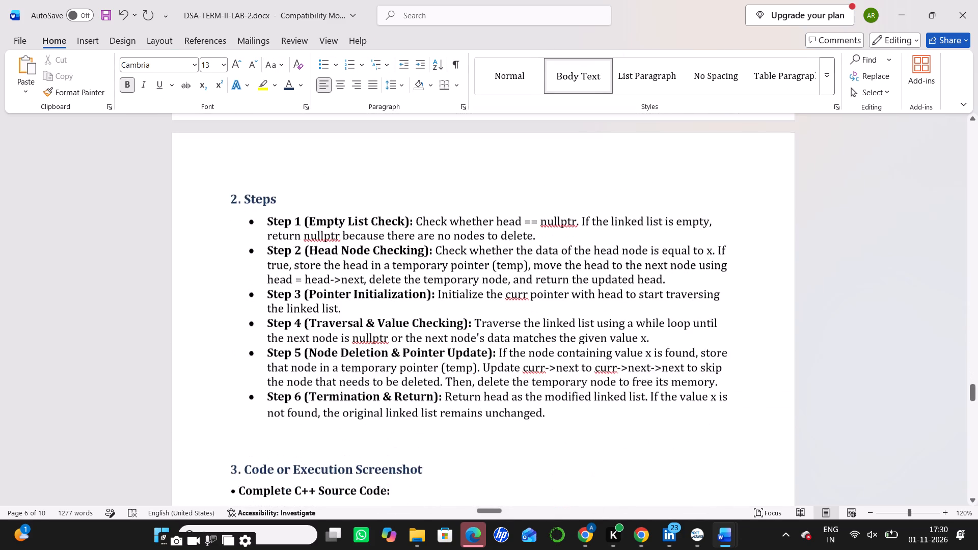
scroll(521, 327, "down", 3)
scroll(521, 327, "up", 1)
double_click(479, 296)
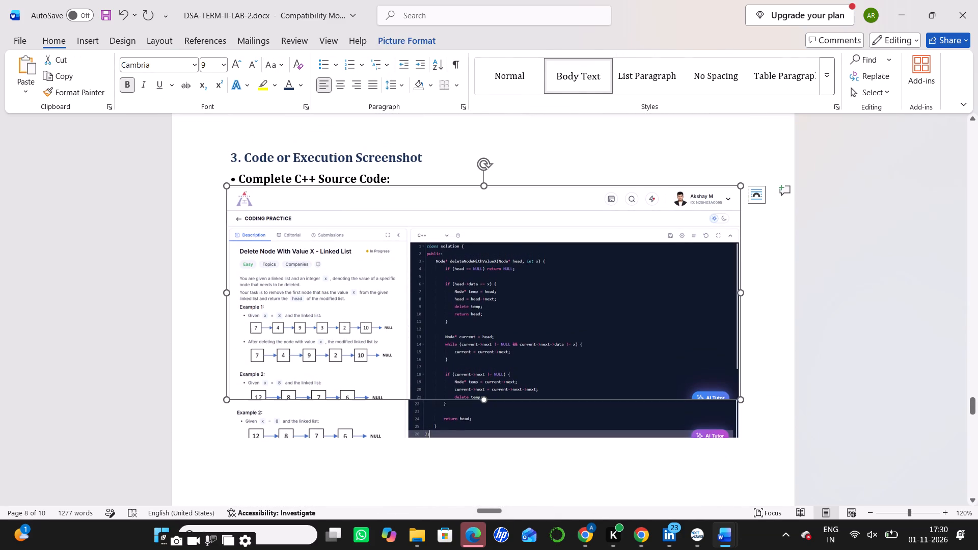
left_click(859, 61)
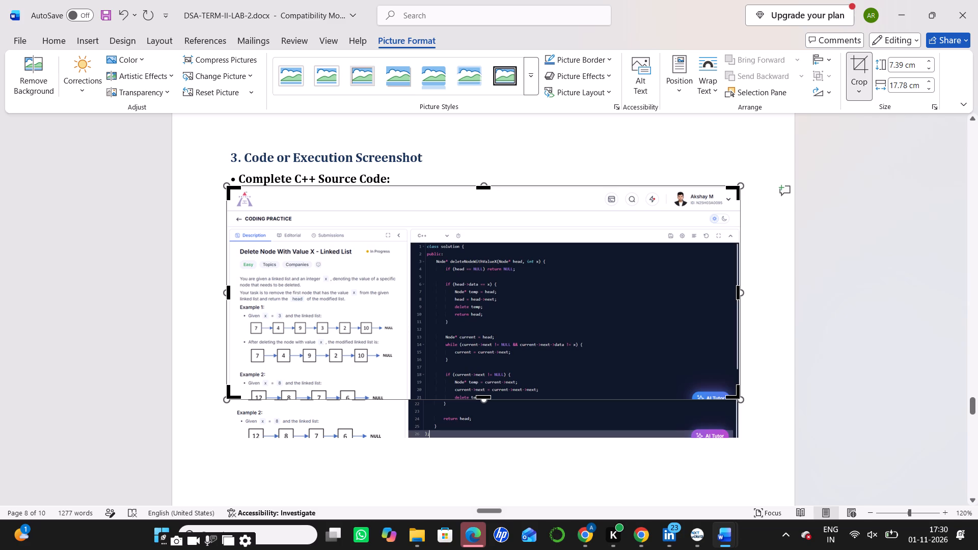
left_click_drag(485, 189, 487, 209)
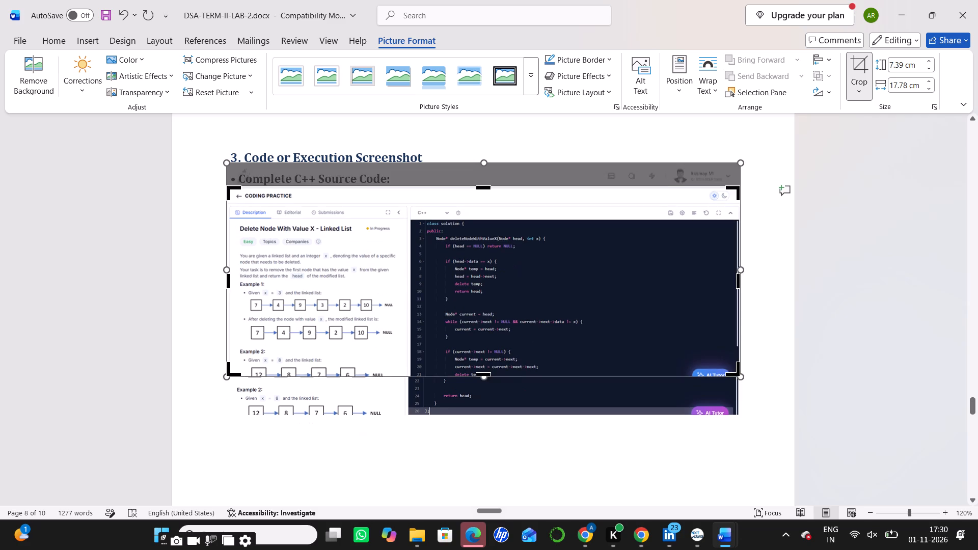
key("Return")
Crop the profile header off the top of the execution output screenshot for Delete Node With Value X.
scroll(517, 260, "down", 1)
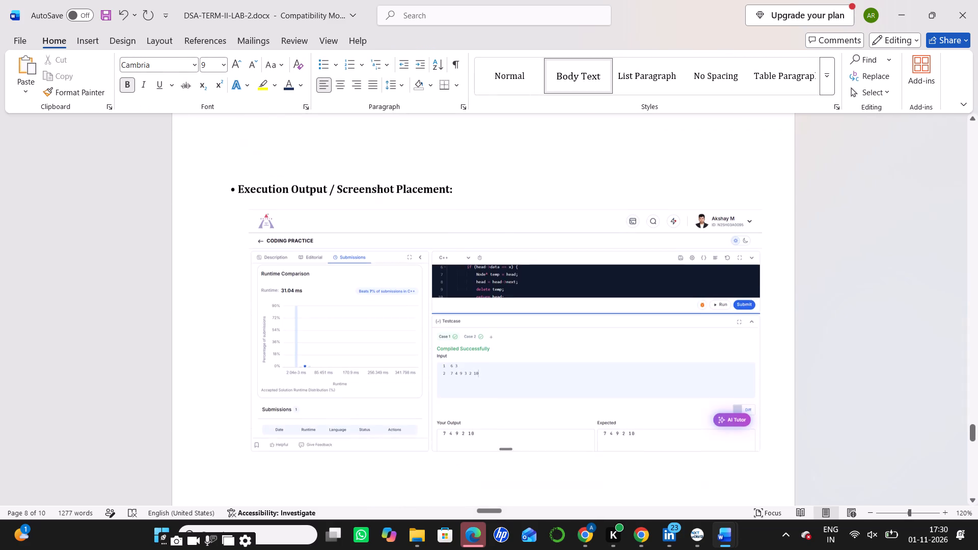
scroll(517, 260, "down", 1)
double_click(509, 279)
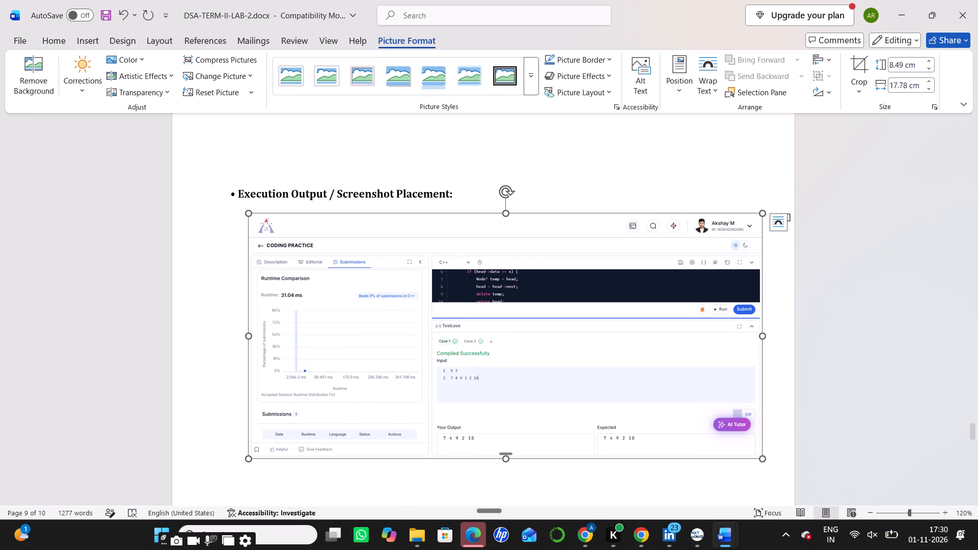
left_click(861, 60)
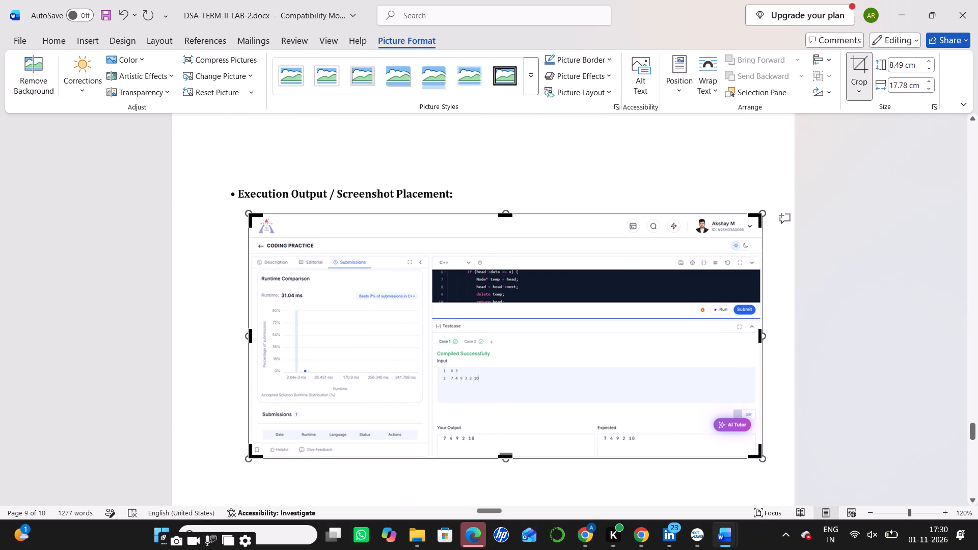
left_click_drag(501, 215, 504, 236)
key("Return")
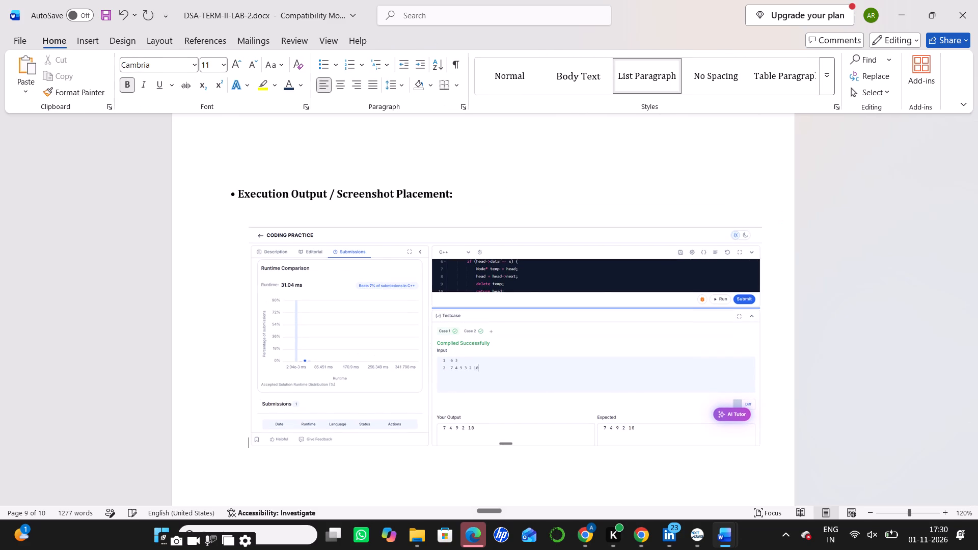
Check the report's remaining pages, and close DSA-TERM-II-LAB-2.docx with its changes saved.
scroll(504, 236, "down", 5)
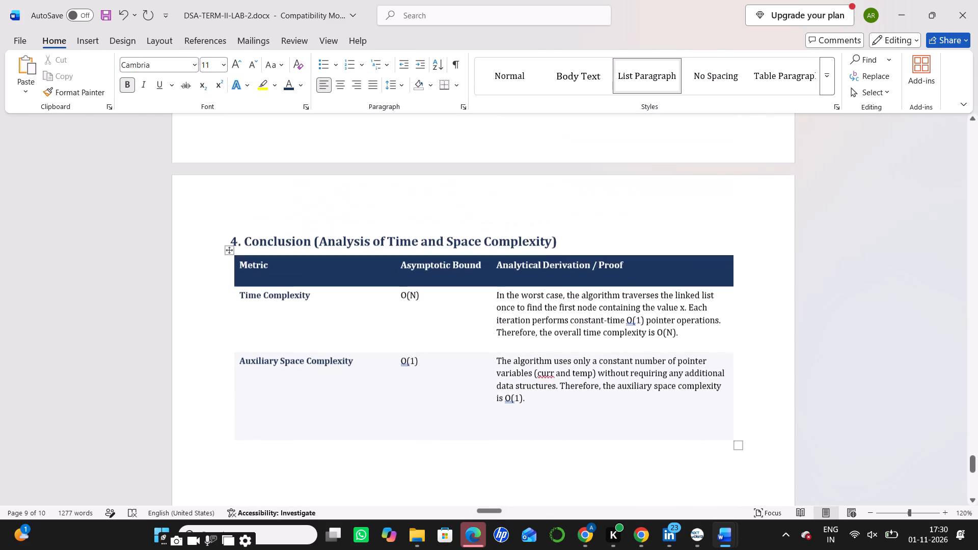
scroll(504, 236, "down", 3)
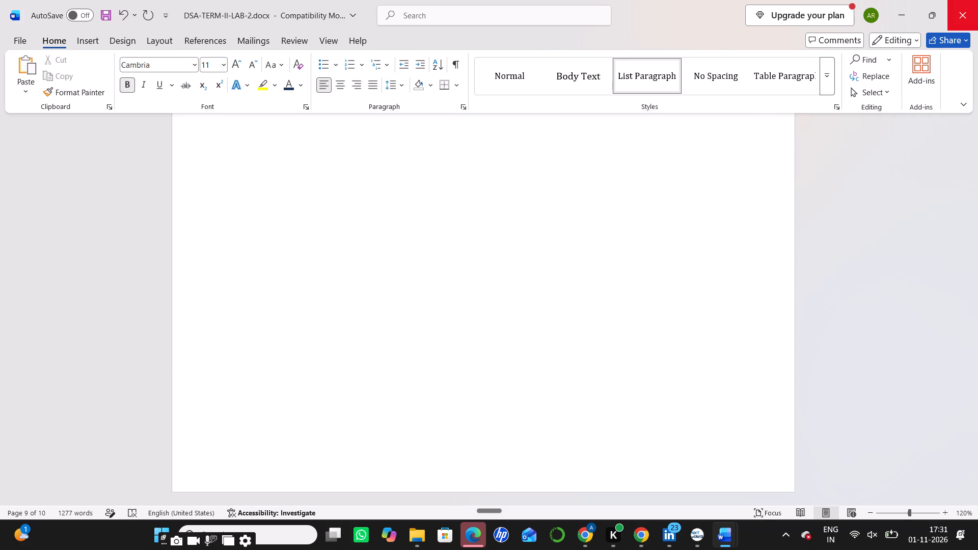
left_click(970, 4)
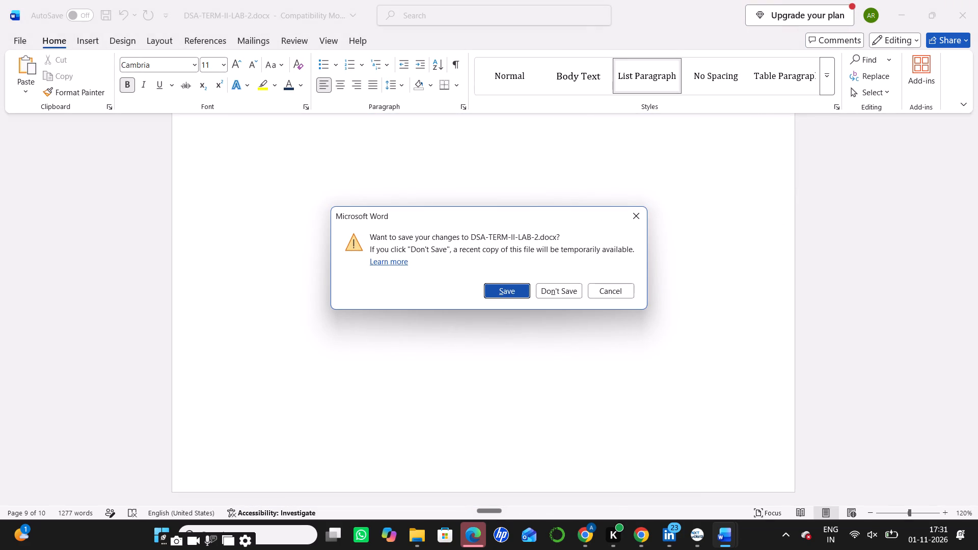
left_click(508, 293)
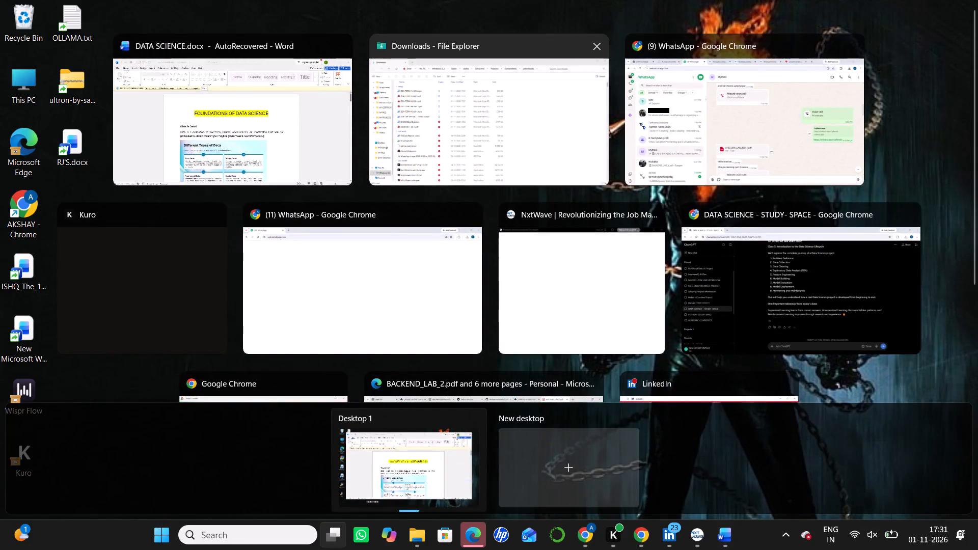
Bring up the available file actions for DSA-TERM-II-LAB-2.docx in the Downloads folder.
left_click(545, 113)
scroll(218, 199, "up", 3)
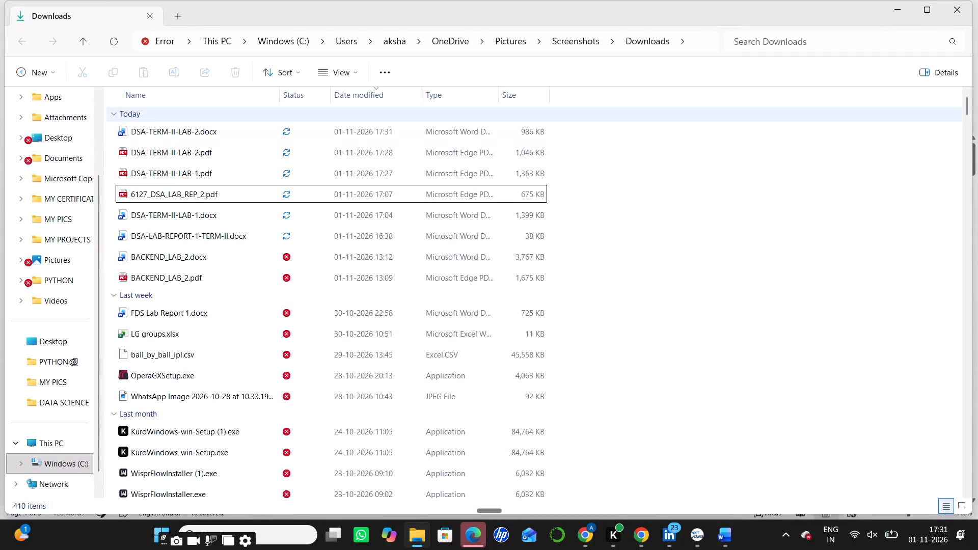
right_click(187, 131)
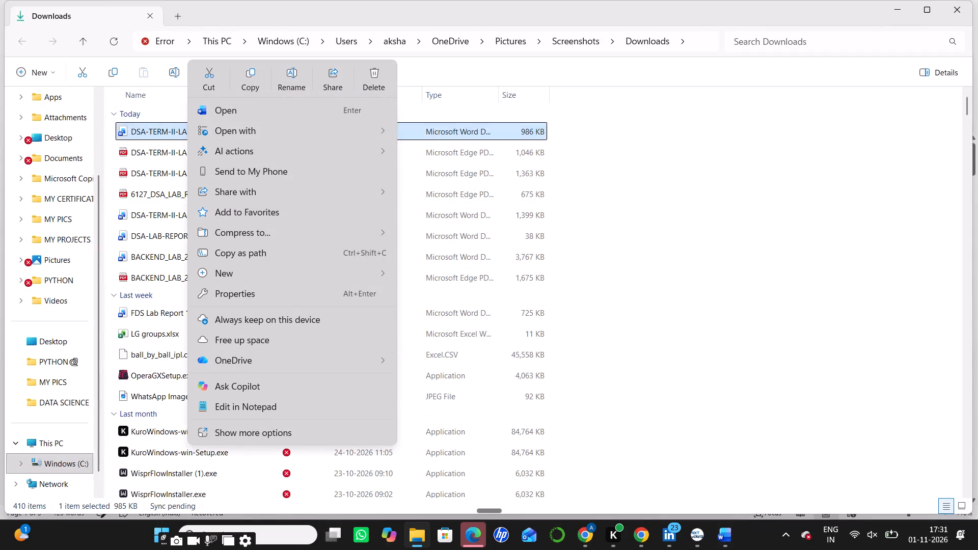
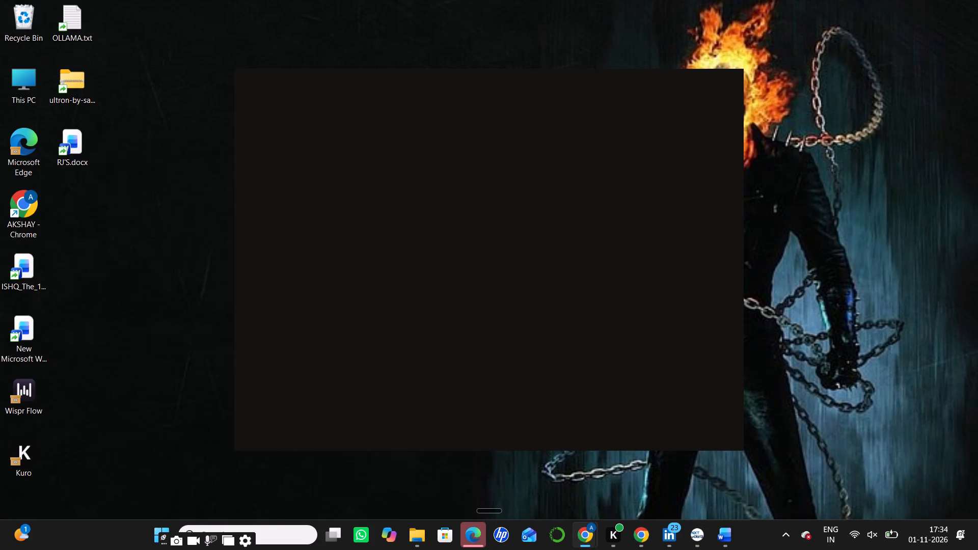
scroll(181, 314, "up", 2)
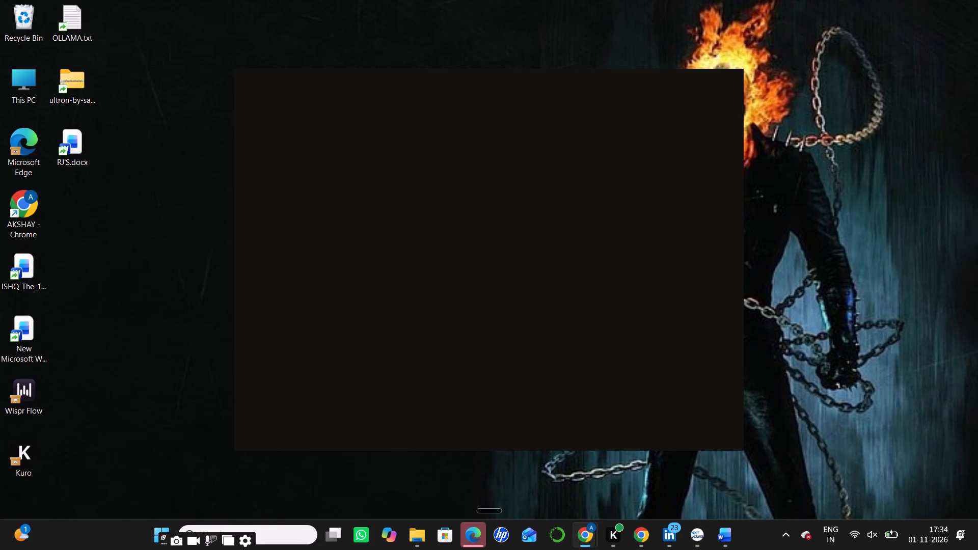
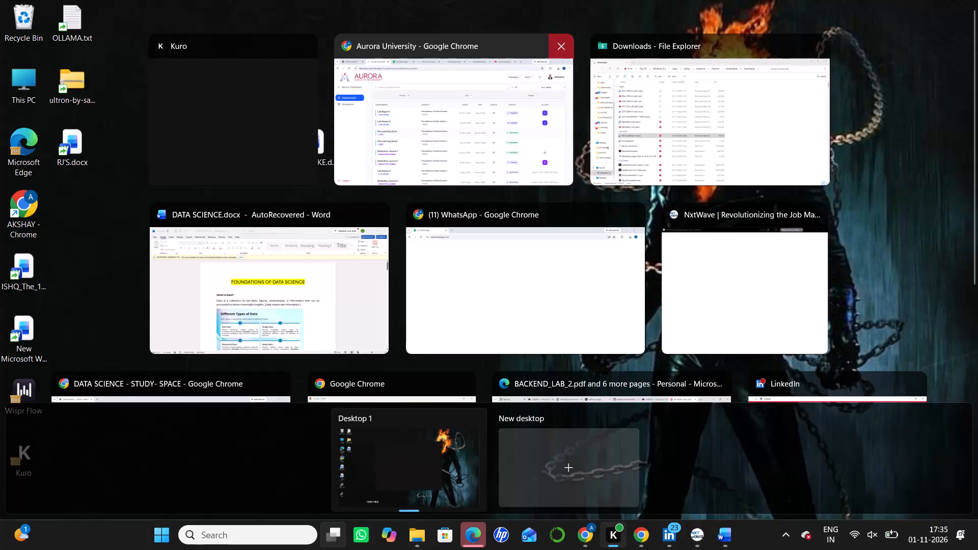
Switch to the Chrome window showing the Aurora University assessments list.
left_click(546, 79)
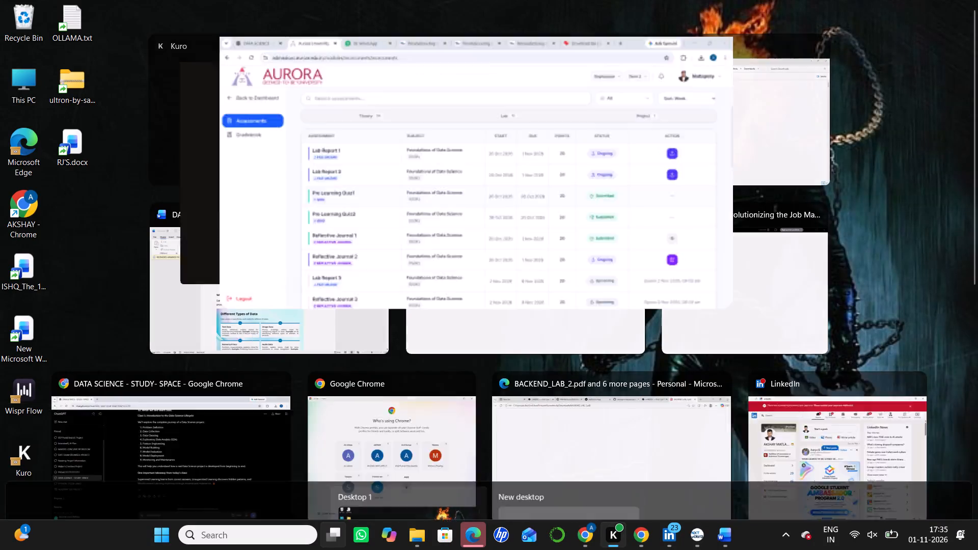
left_click(535, 122)
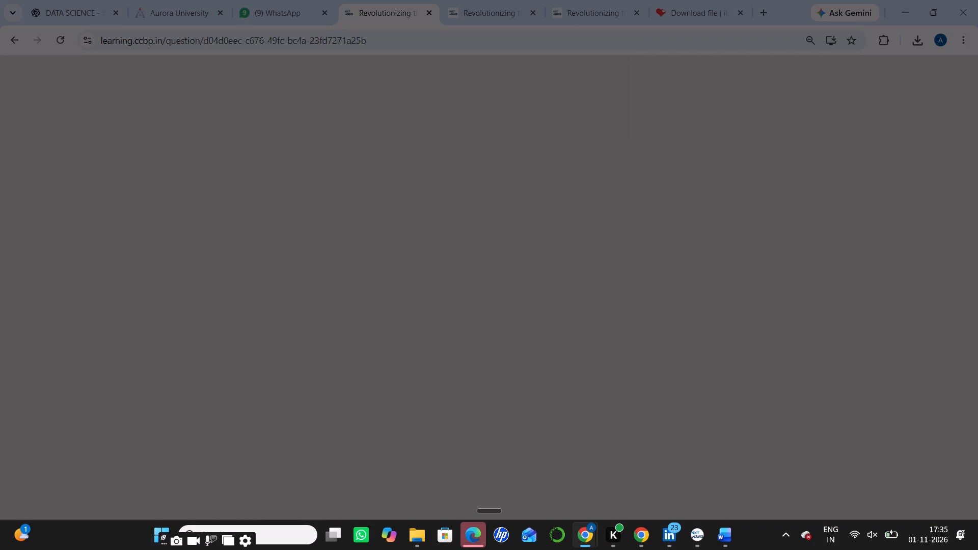
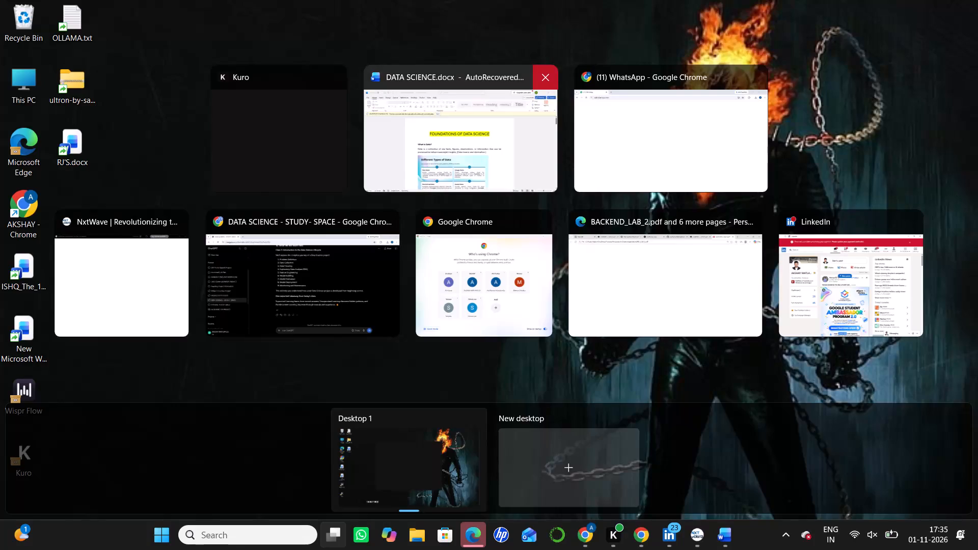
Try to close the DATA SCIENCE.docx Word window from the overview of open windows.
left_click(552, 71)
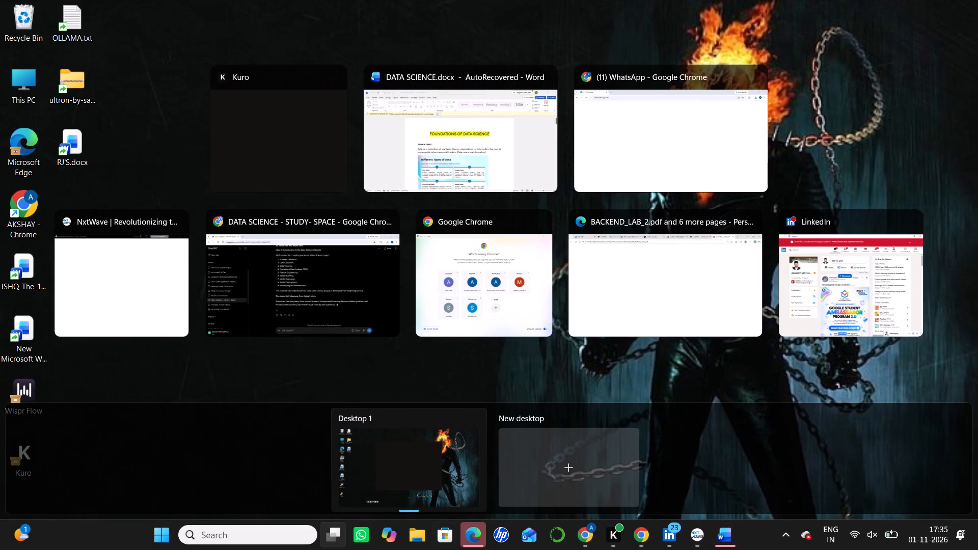
Open the computer's power options for locking, sleeping, shutting down or restarting.
left_click(170, 530)
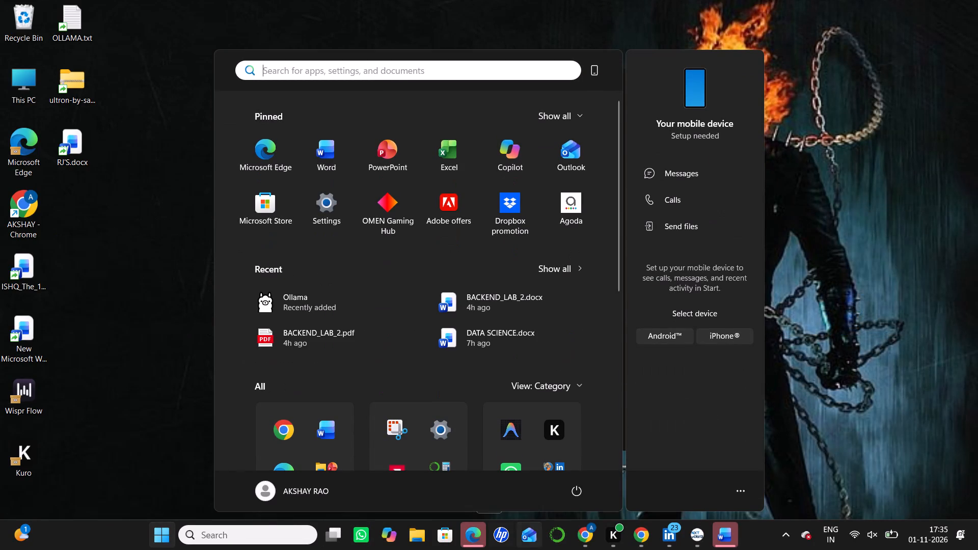
left_click(575, 490)
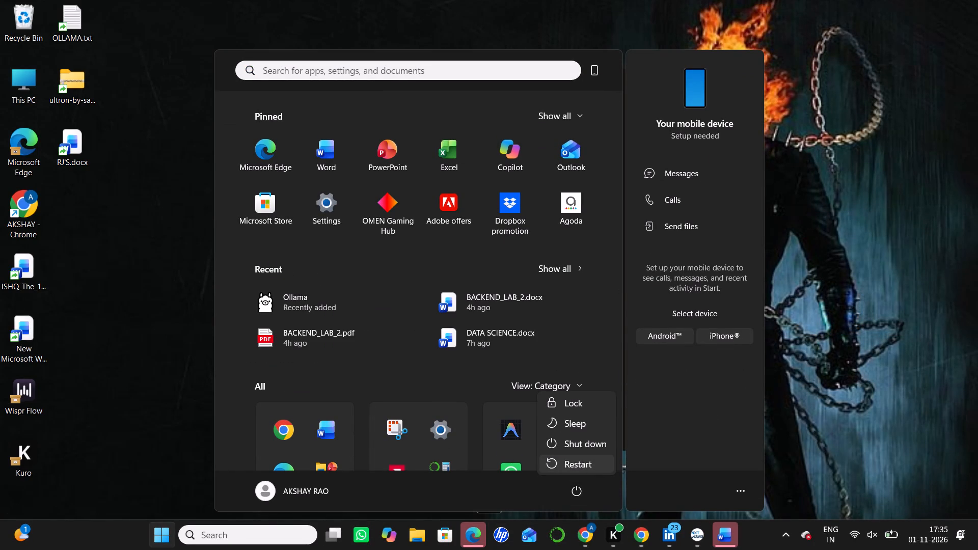